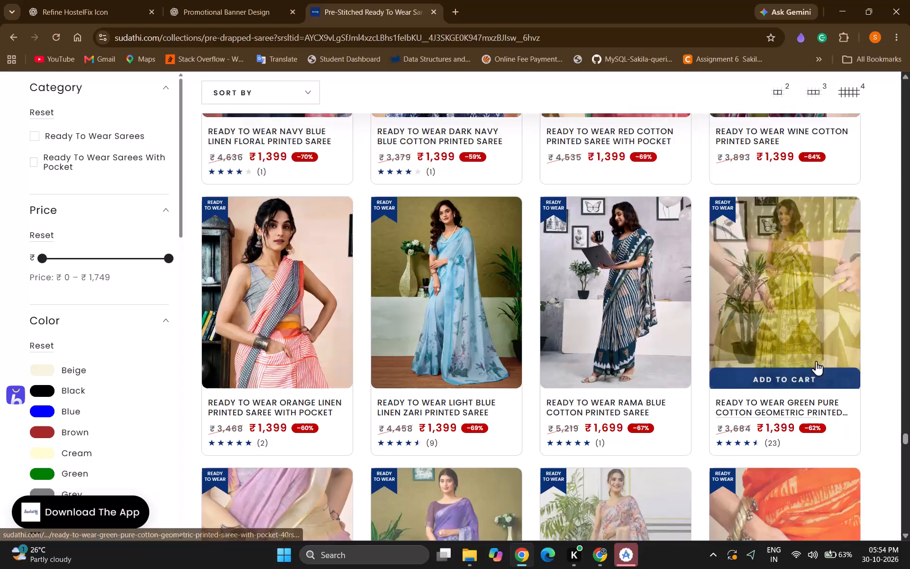
Browse the ready-to-wear sarees and their prices in the Sudathi collection.
scroll(816, 361, down, 7)
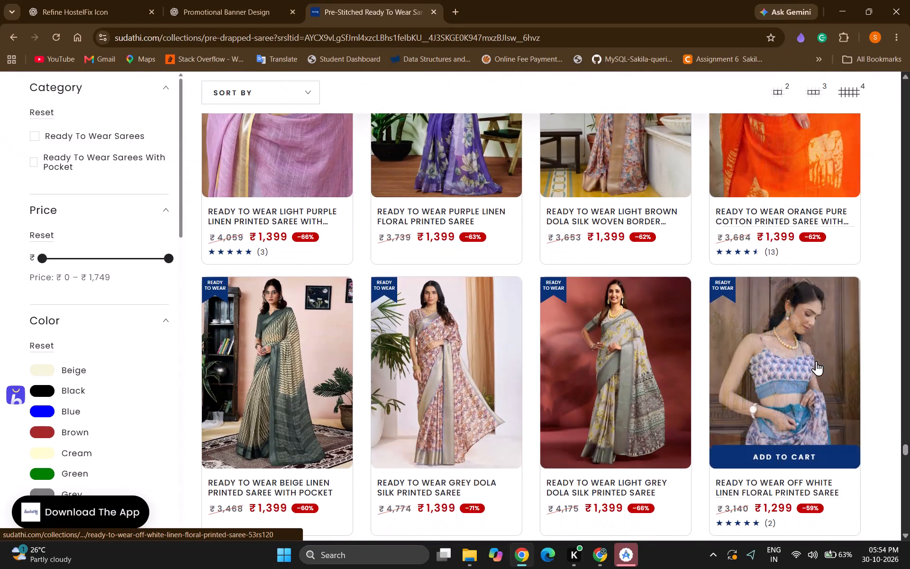
scroll(816, 361, down, 8)
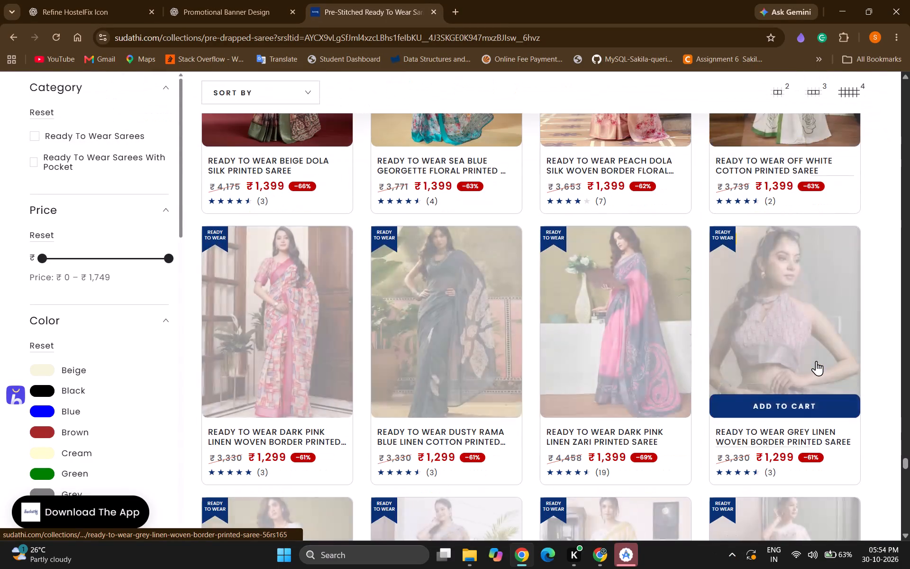
scroll(816, 361, down, 5)
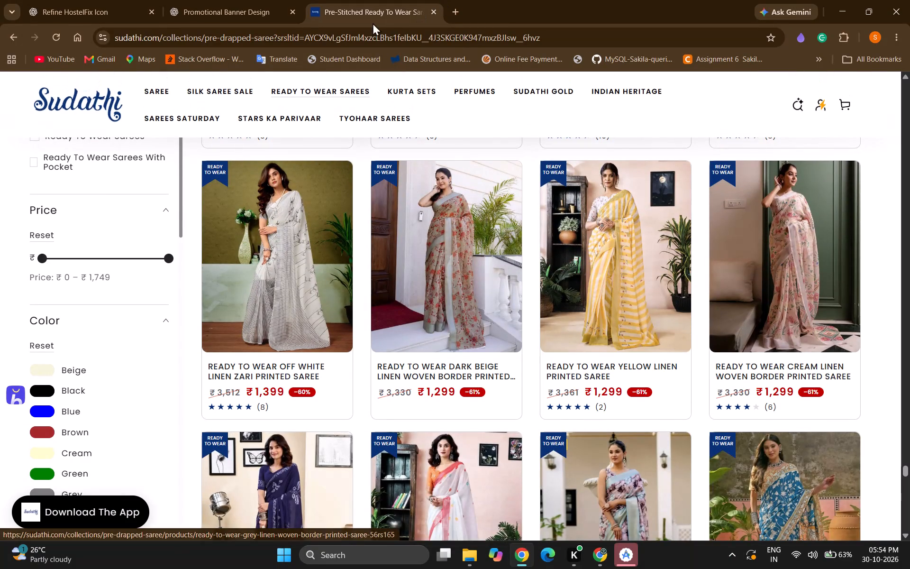
Return to the Google results for ready-to-wear sarees under 1000 and open the Snapdeal collection.
click(12, 36)
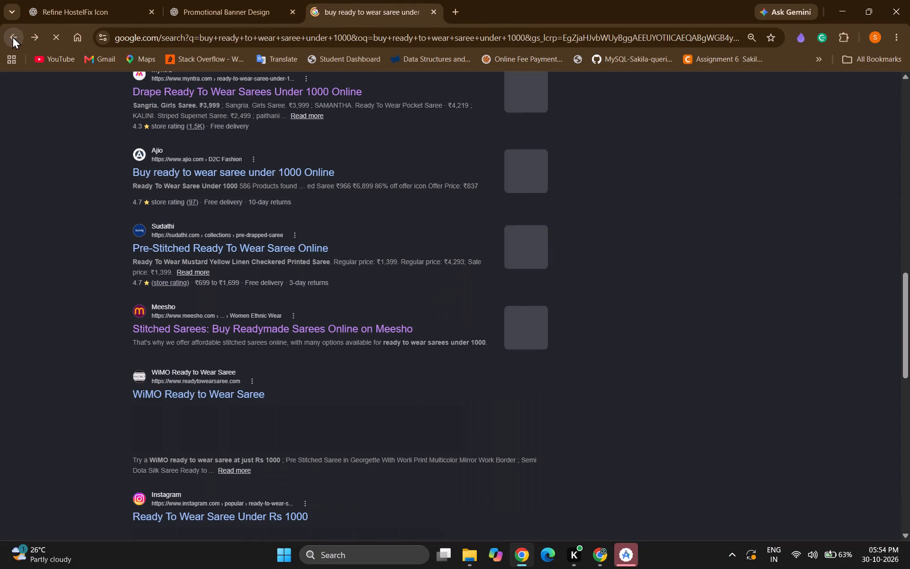
scroll(161, 149, down, 3)
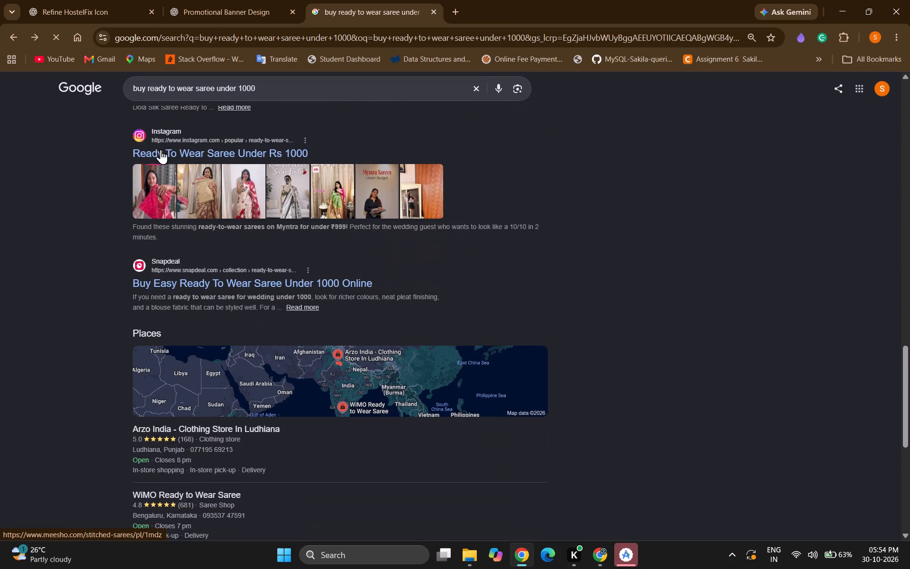
scroll(161, 149, down, 1)
click(200, 239)
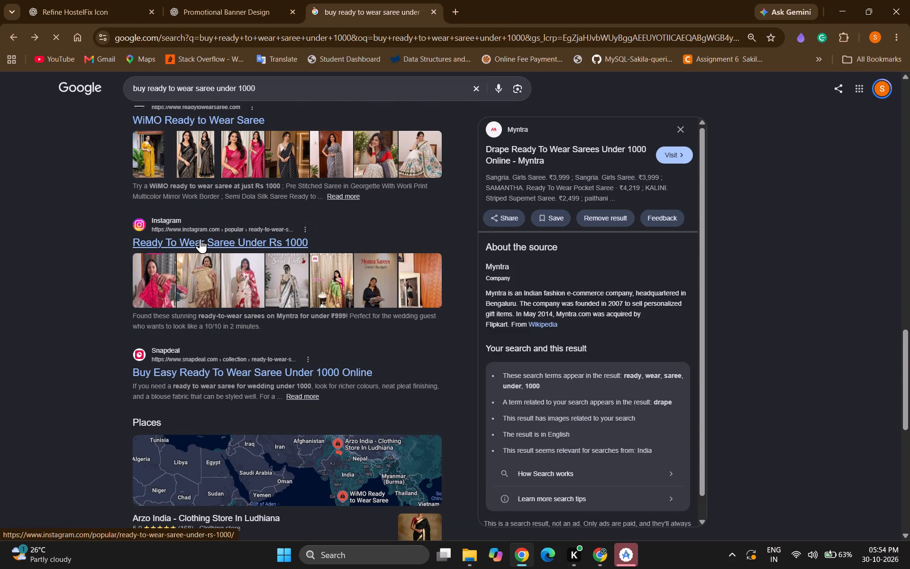
click(212, 362)
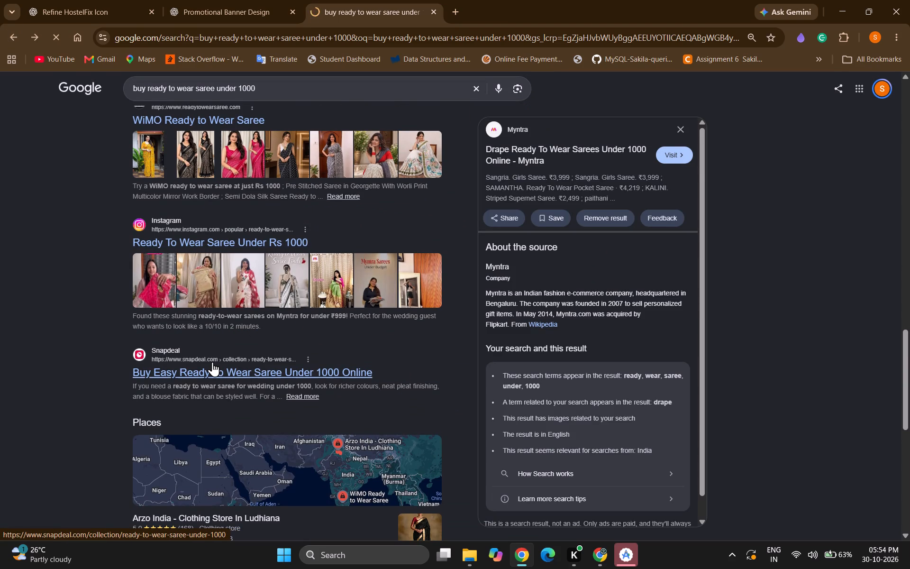
right_click(212, 362)
drag(251, 141, 227, 321)
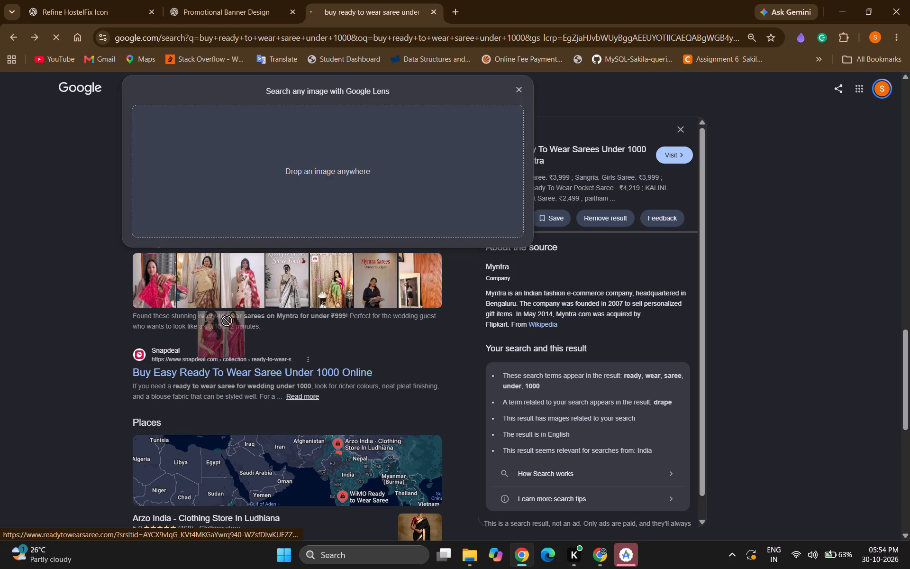
drag(227, 321, 226, 306)
click(170, 85)
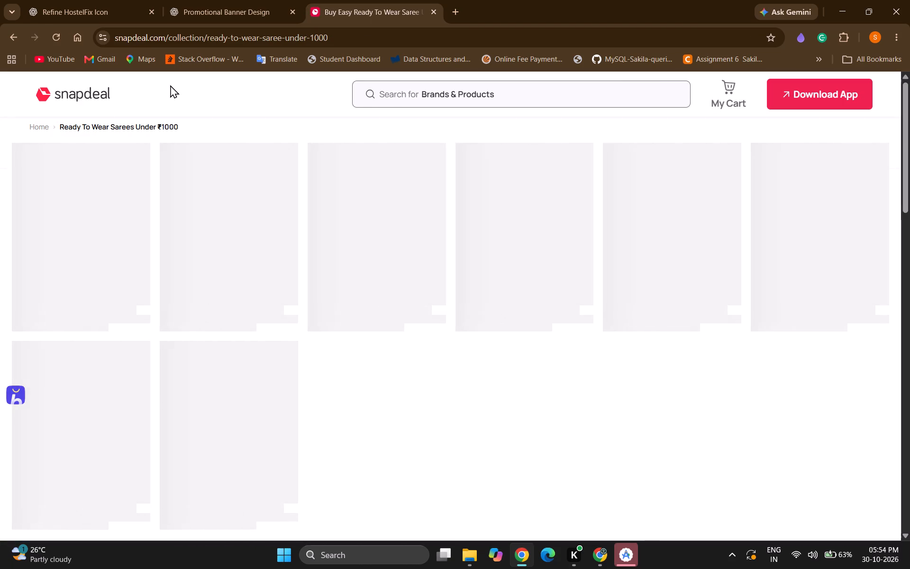
Examine the sarees and prices in Snapdeal's Ready To Wear Sarees Under ₹1000 collection down to the end of the list.
click(232, 0)
click(337, 0)
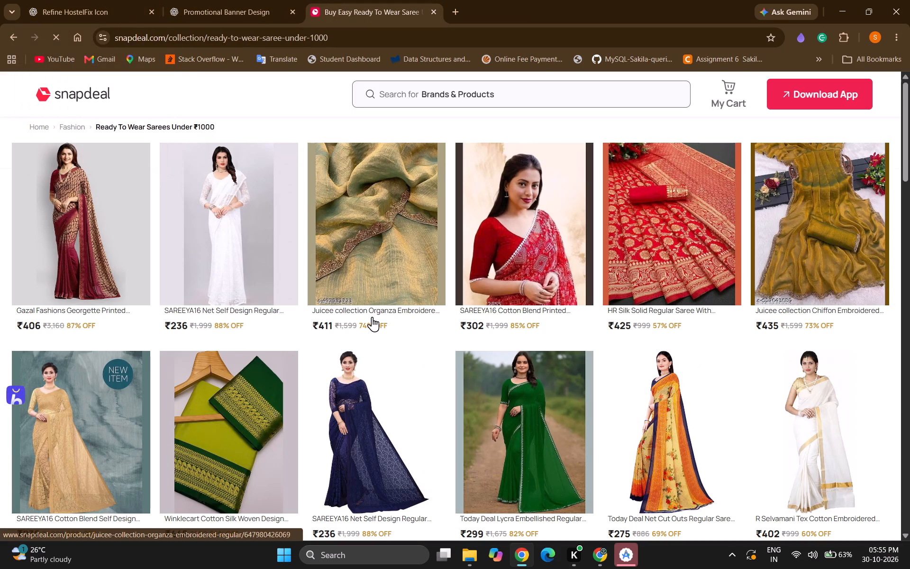
scroll(372, 317, down, 1)
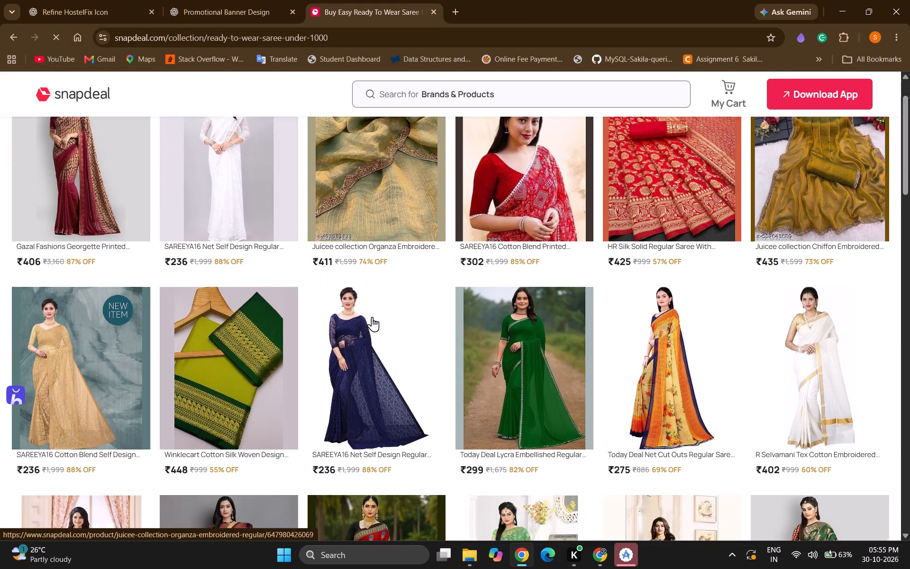
scroll(372, 317, down, 3)
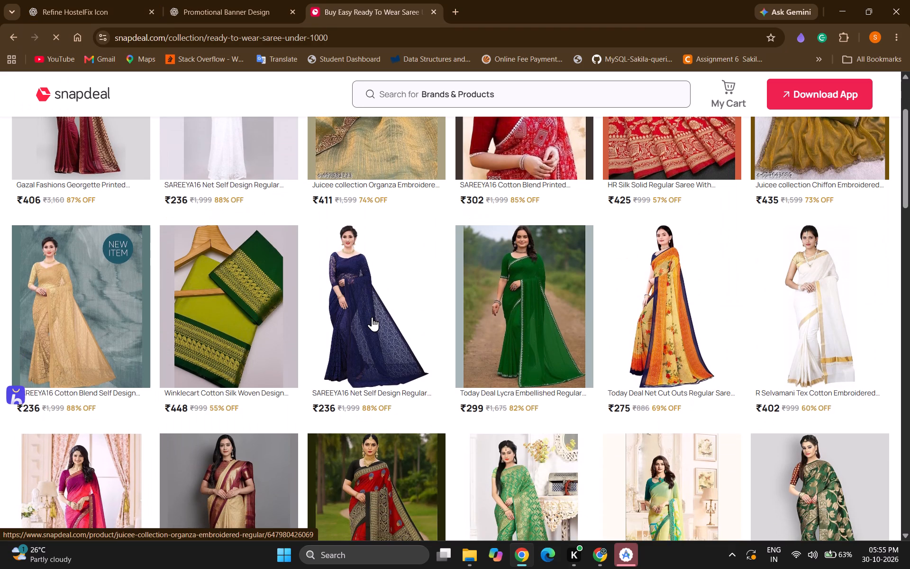
scroll(372, 317, down, 3)
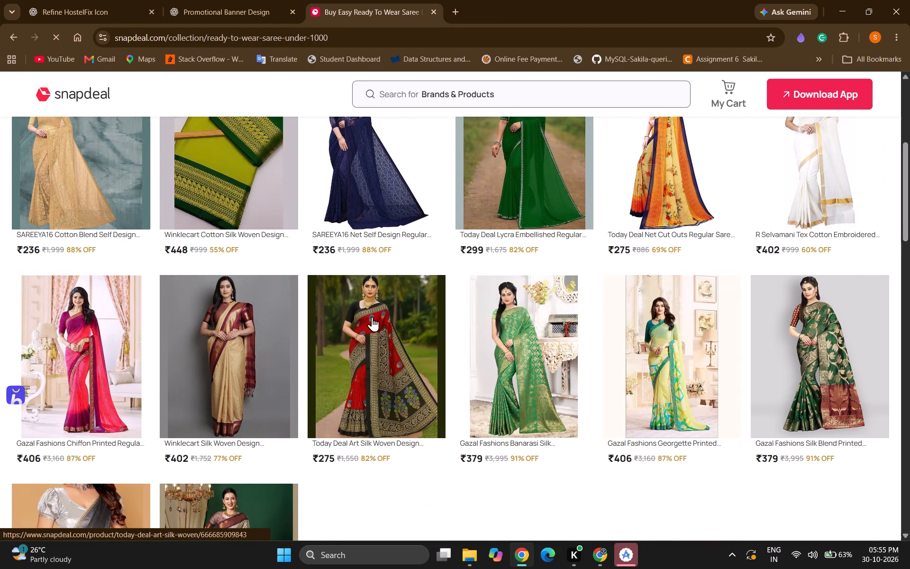
scroll(372, 317, down, 1)
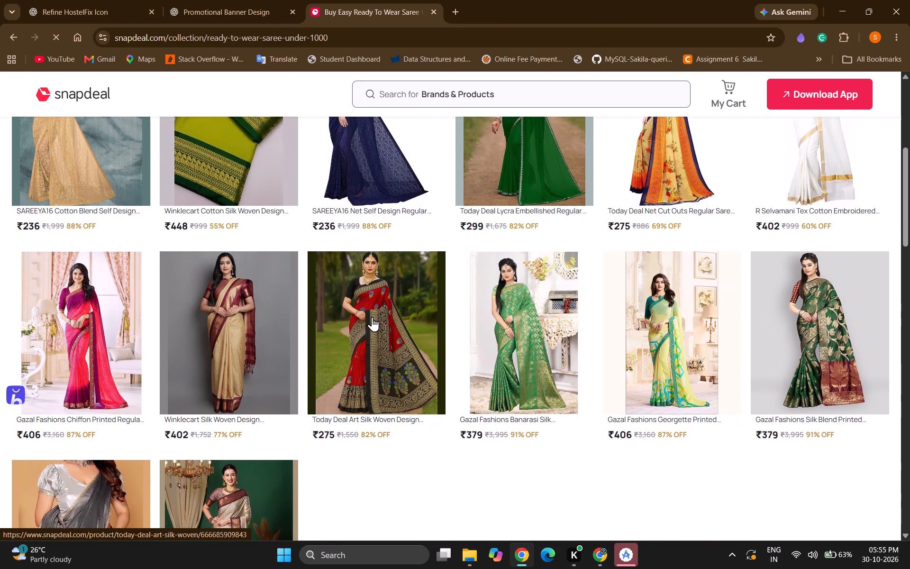
scroll(372, 317, down, 2)
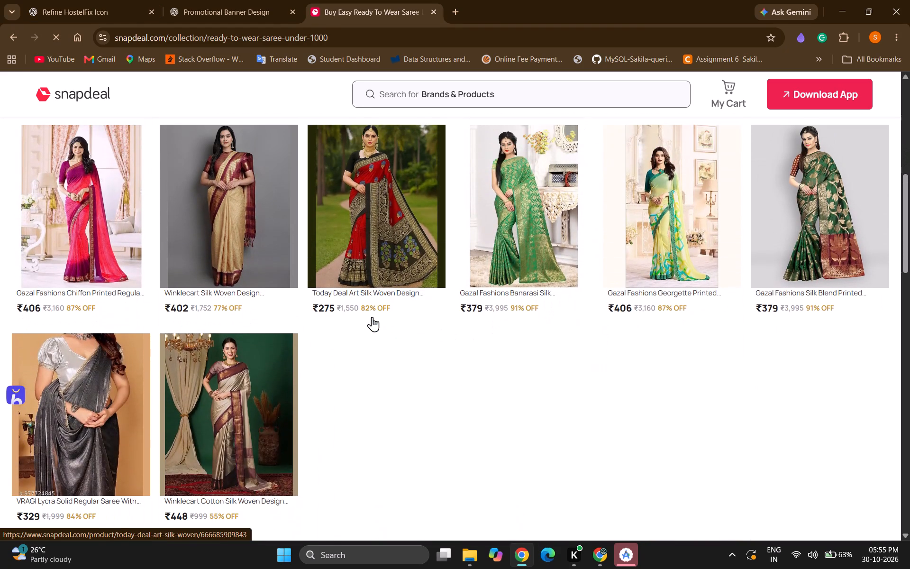
scroll(372, 317, down, 3)
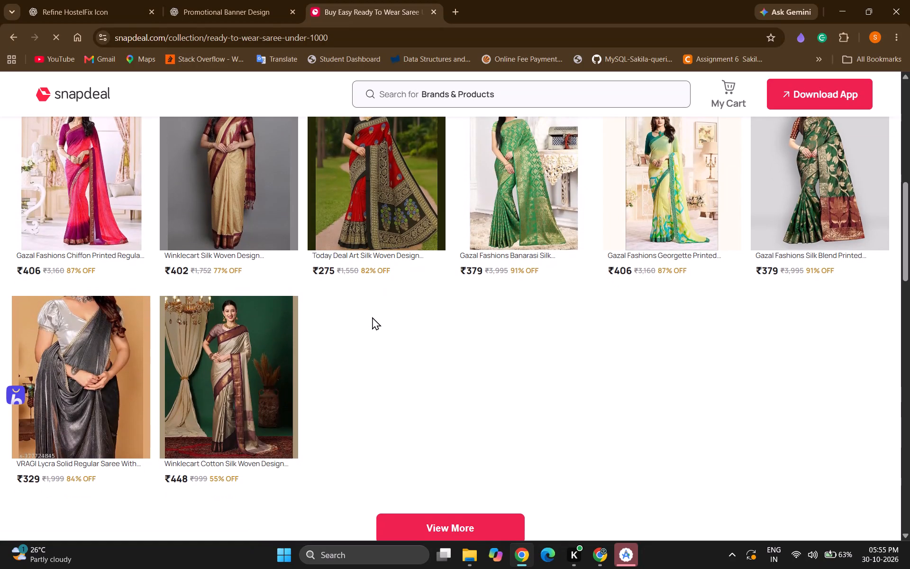
Return to the Google results and open Gymmer's ready-to-wear saree page.
click(3, 32)
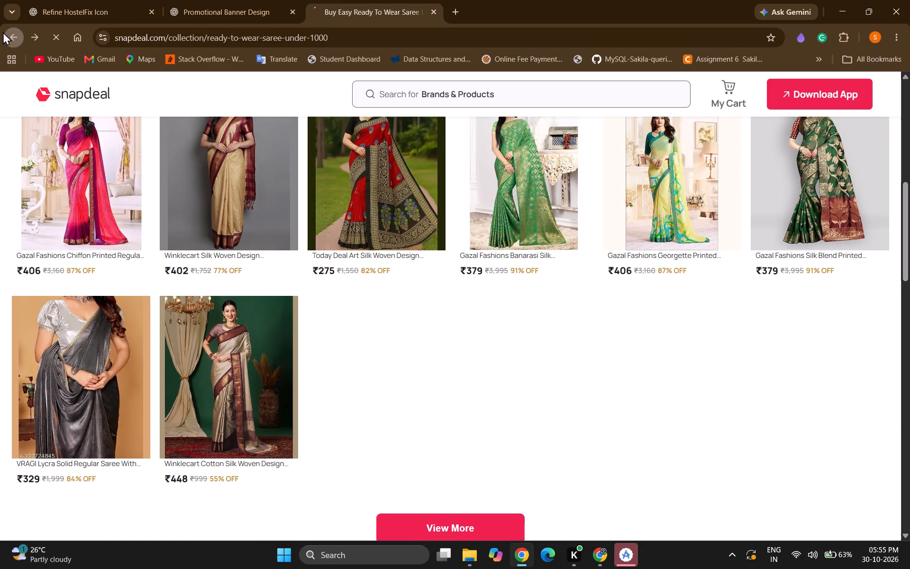
scroll(200, 272, down, 5)
click(198, 427)
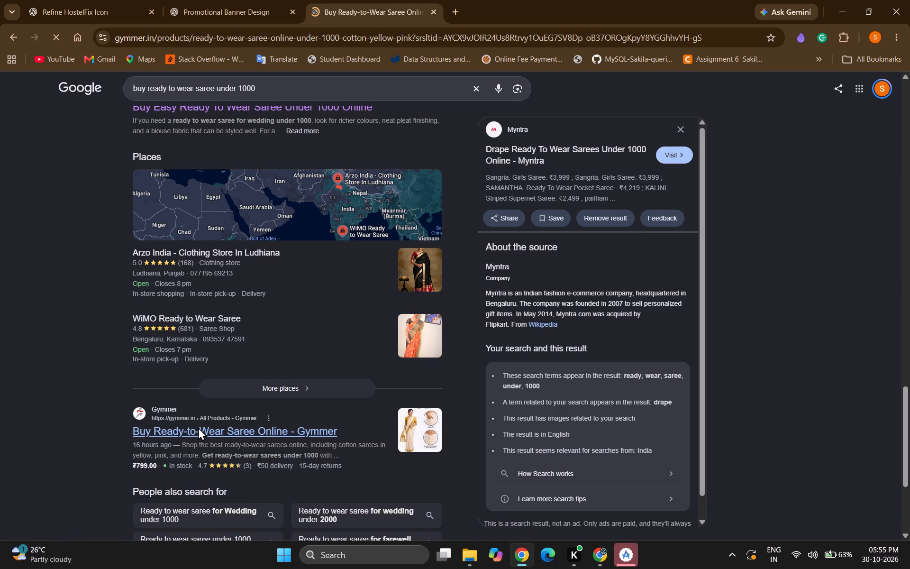
scroll(198, 427, down, 5)
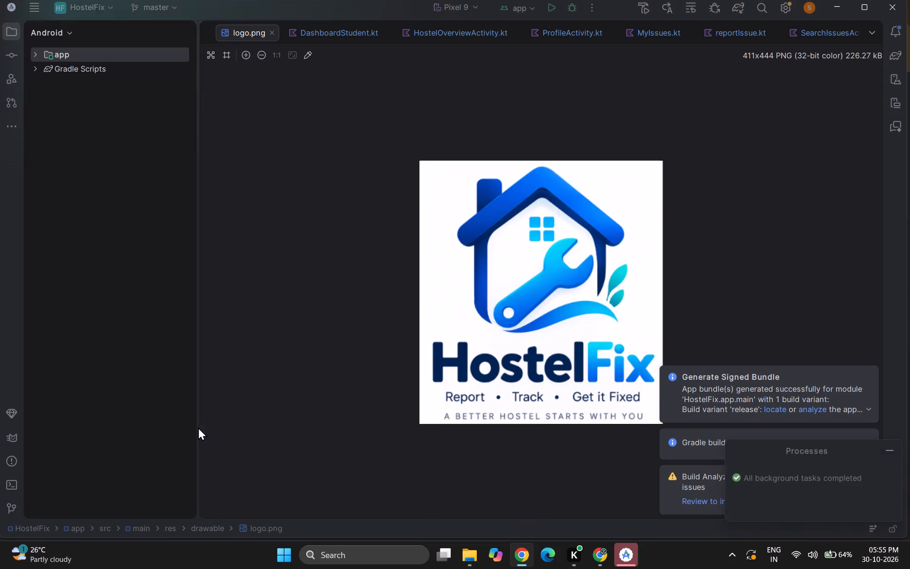
Switch to Android Studio and locate the generated release app bundle in its folder.
click(774, 405)
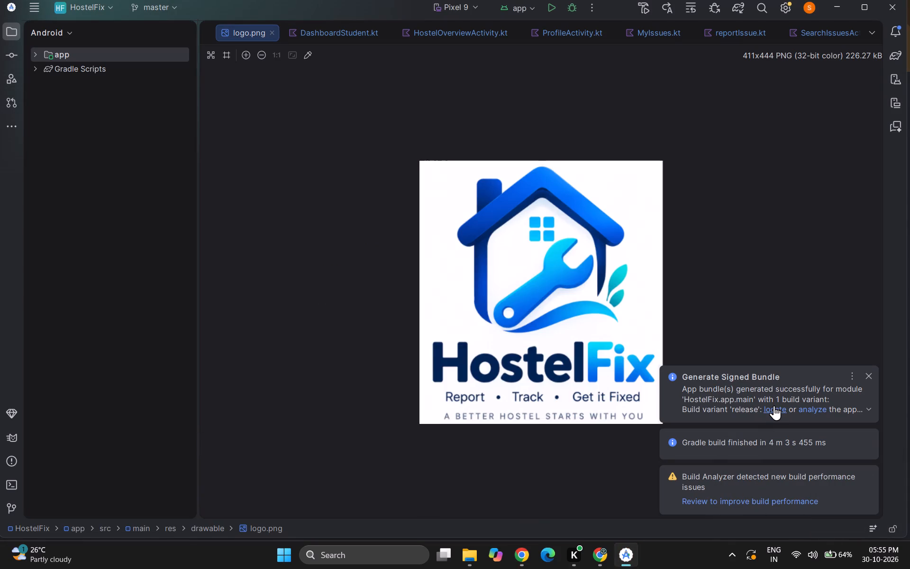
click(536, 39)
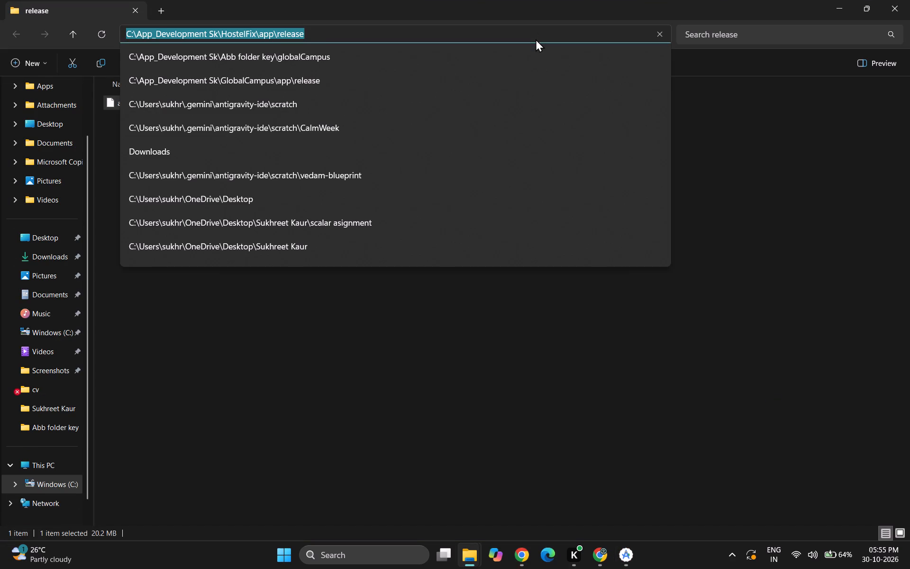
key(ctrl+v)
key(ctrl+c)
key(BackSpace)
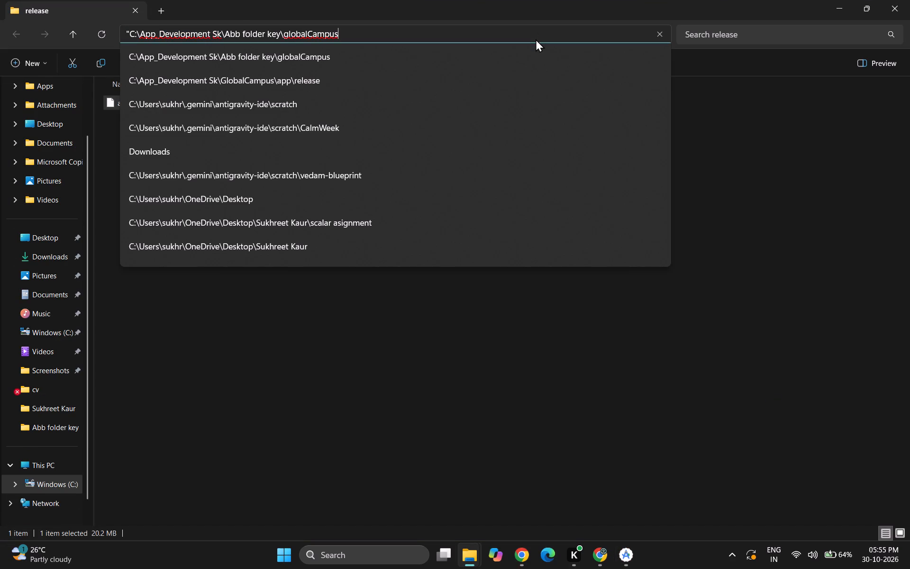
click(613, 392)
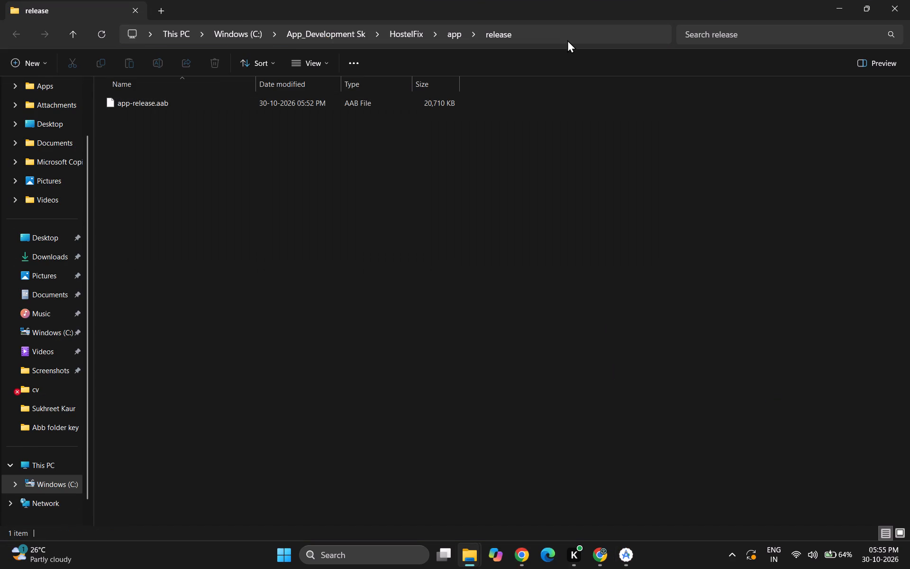
Copy the path of HostelFix's app\release folder in File Explorer.
click(567, 40)
key(ctrl+c)
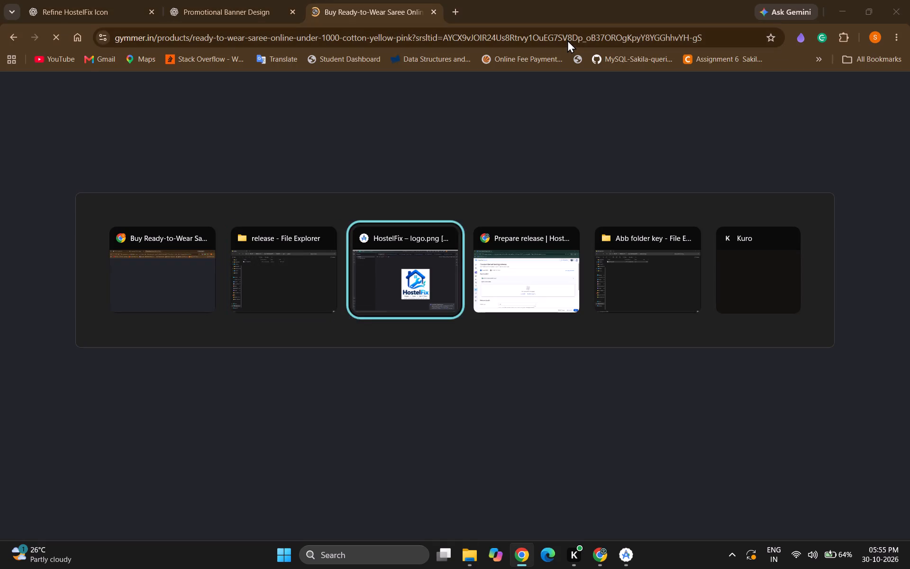
In Google Play Console, upload app-release.aab from the copied HostelFix\app\release path to the internal testing release.
click(431, 369)
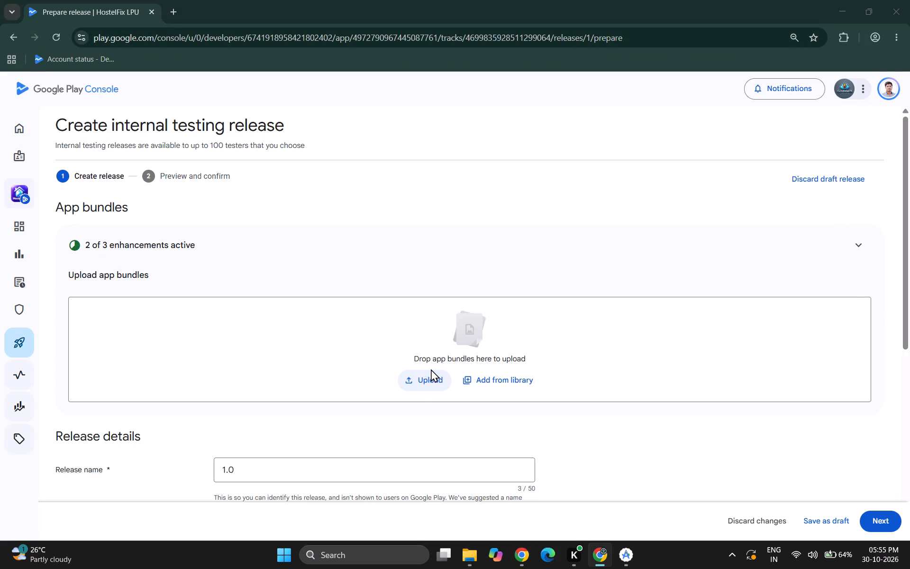
click(383, 37)
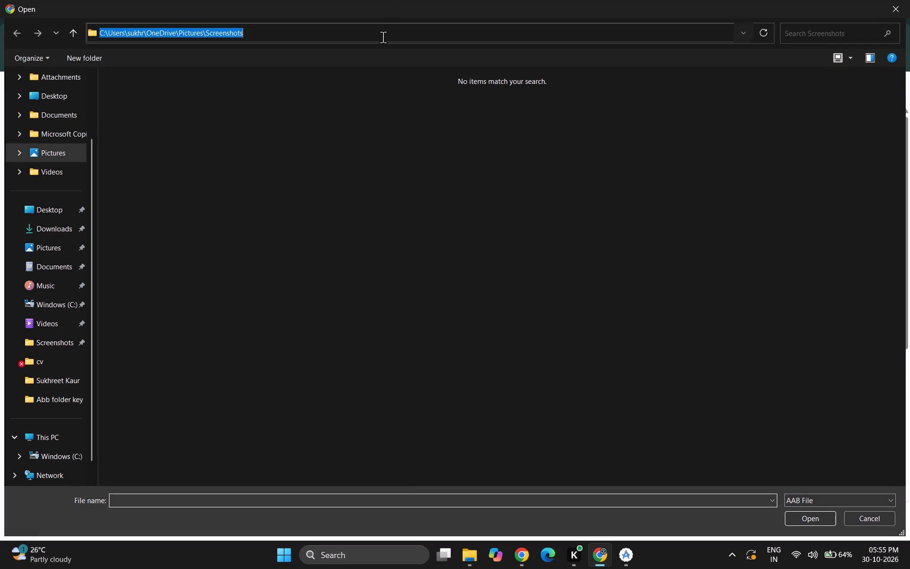
key(ctrl+v)
key(Return)
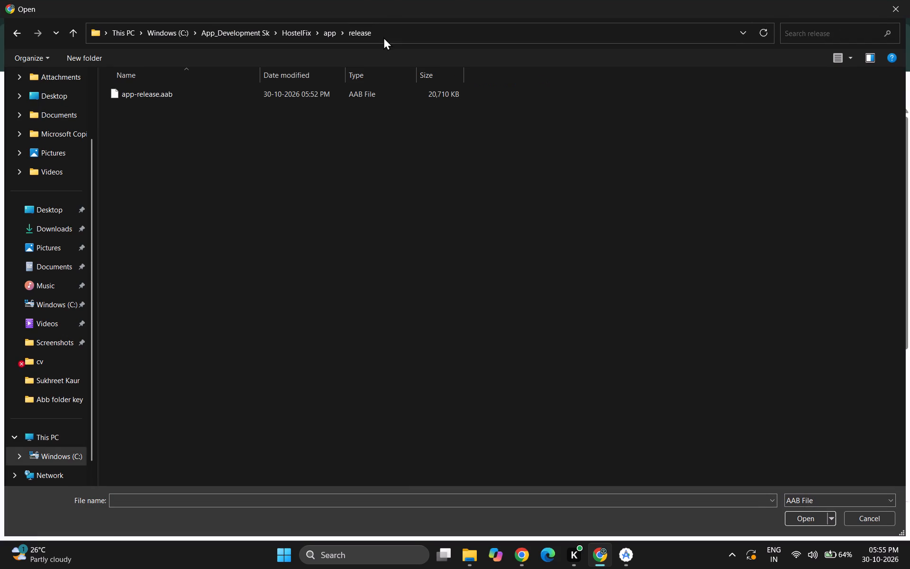
double_click(329, 89)
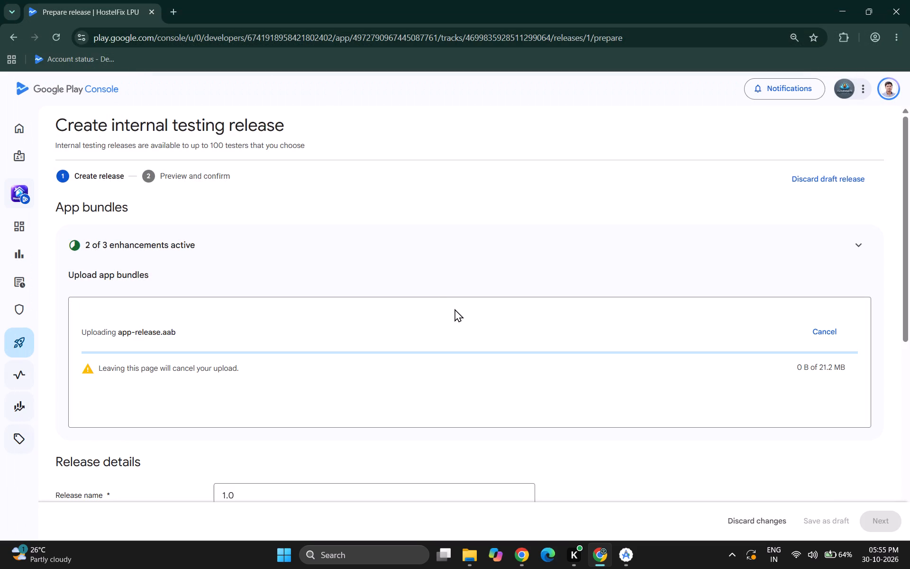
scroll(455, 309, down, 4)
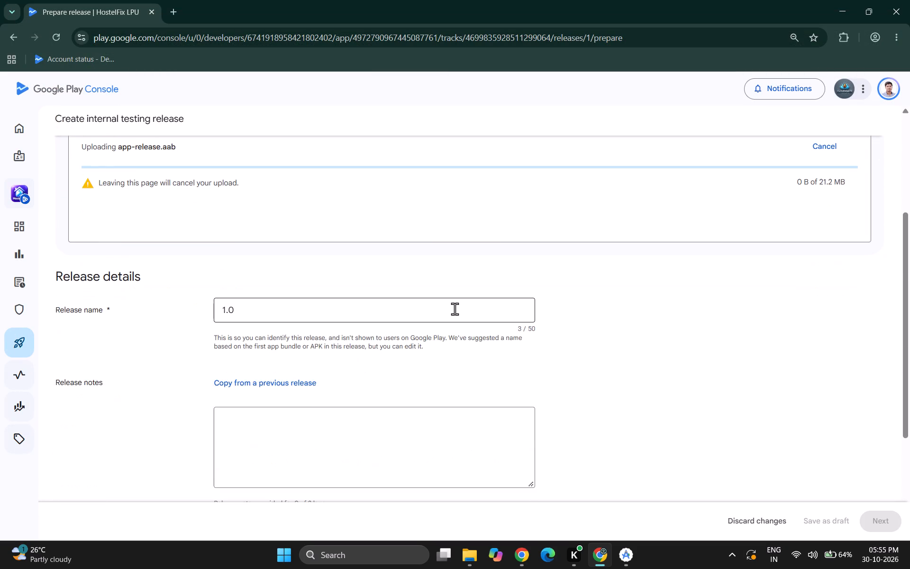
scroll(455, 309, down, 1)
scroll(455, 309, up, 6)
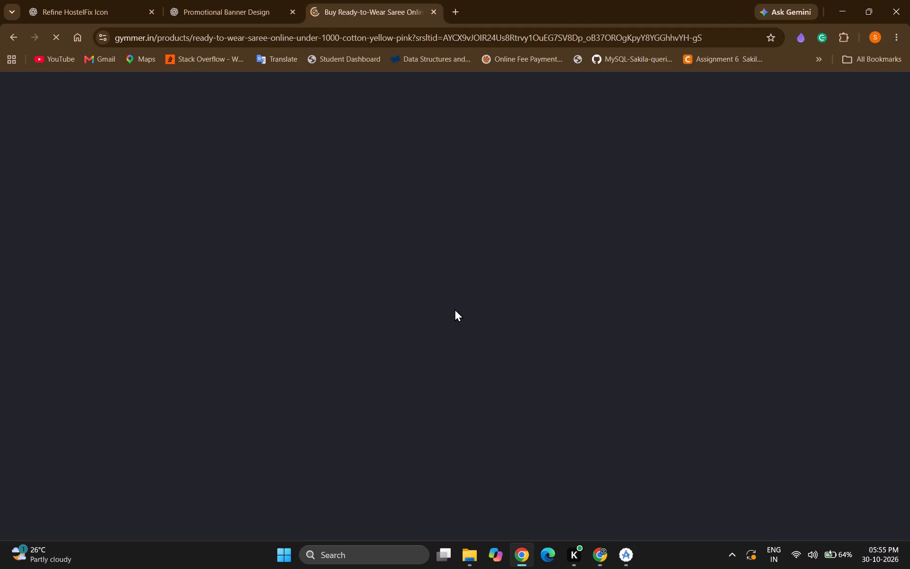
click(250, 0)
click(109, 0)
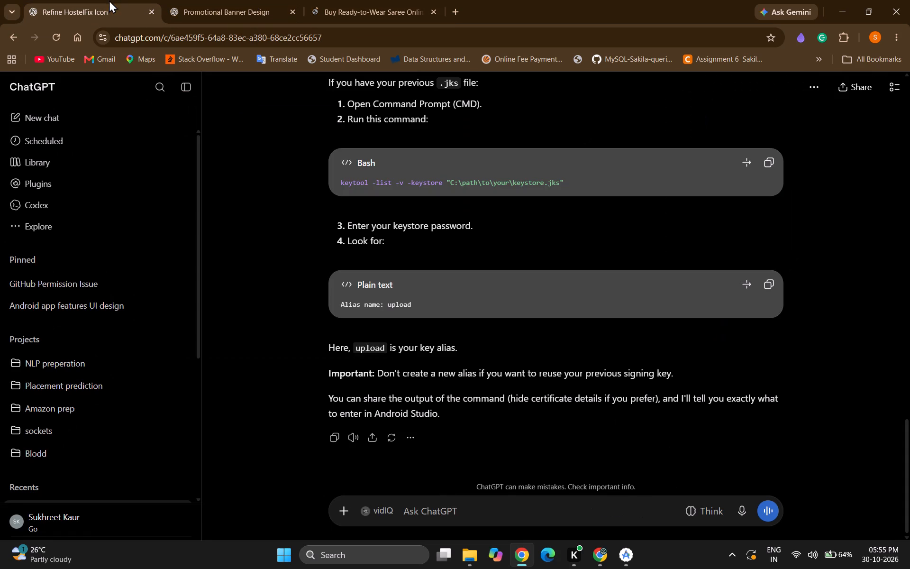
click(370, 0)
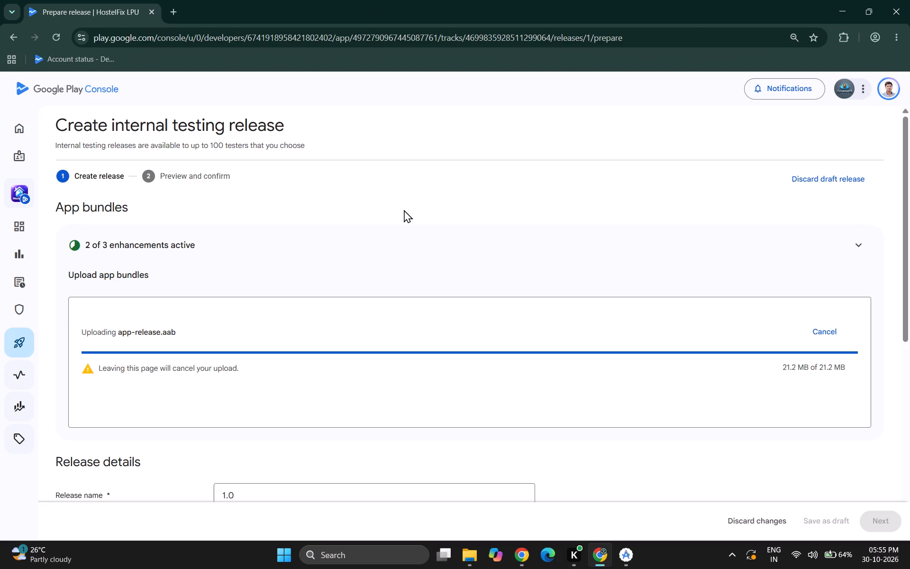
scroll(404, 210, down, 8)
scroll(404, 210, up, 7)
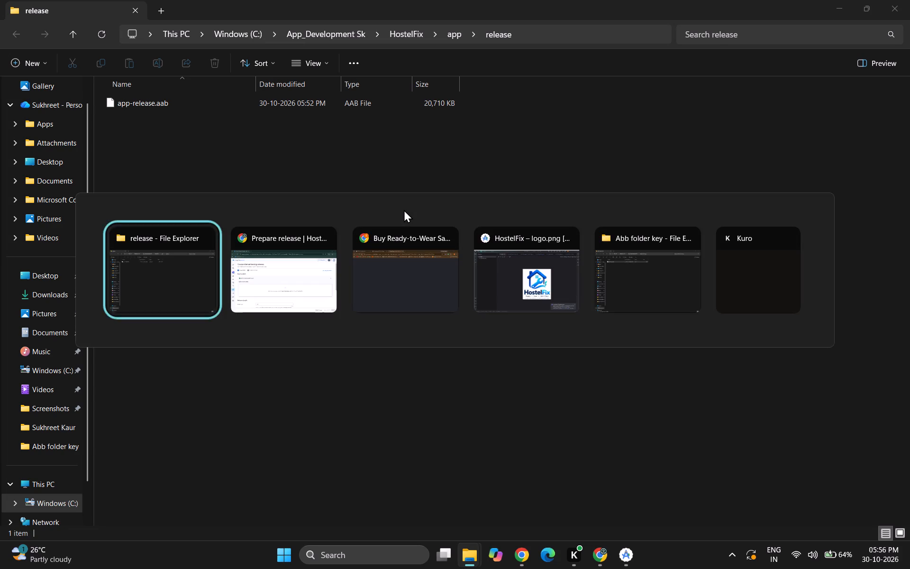
Switch to File Explorer and close the window showing the release folder.
click(909, 0)
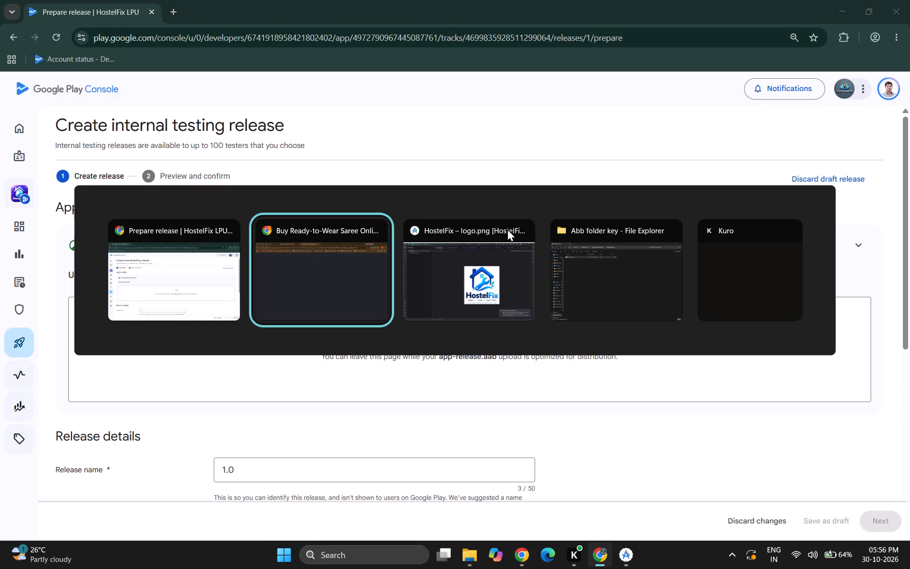
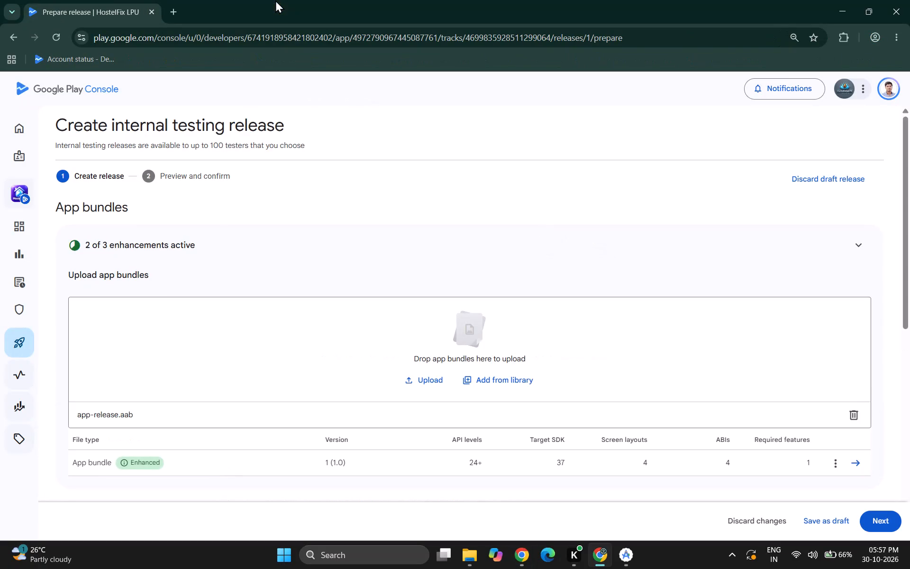
Review the release details, keep the suggested release name and empty release notes, and continue to the release preview.
scroll(298, 299, down, 4)
scroll(679, 381, down, 2)
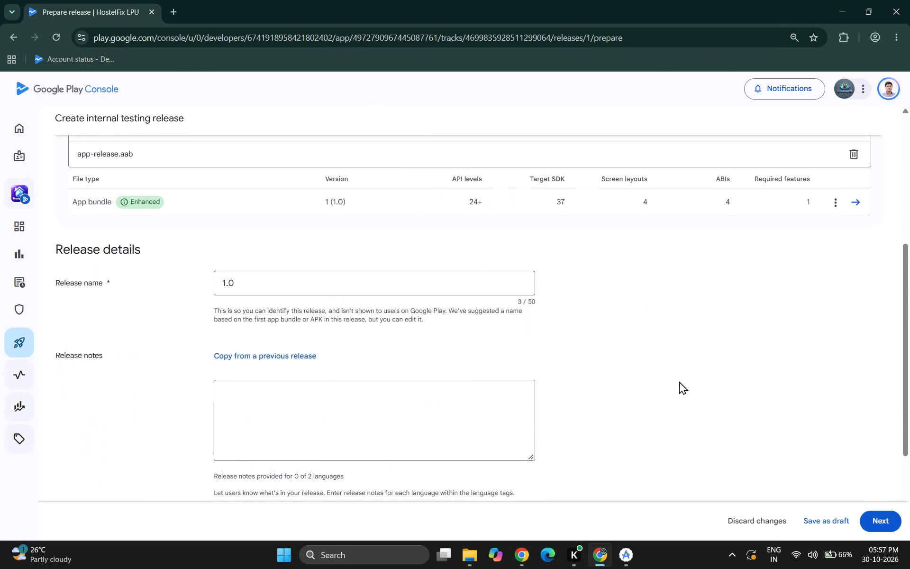
scroll(679, 381, down, 4)
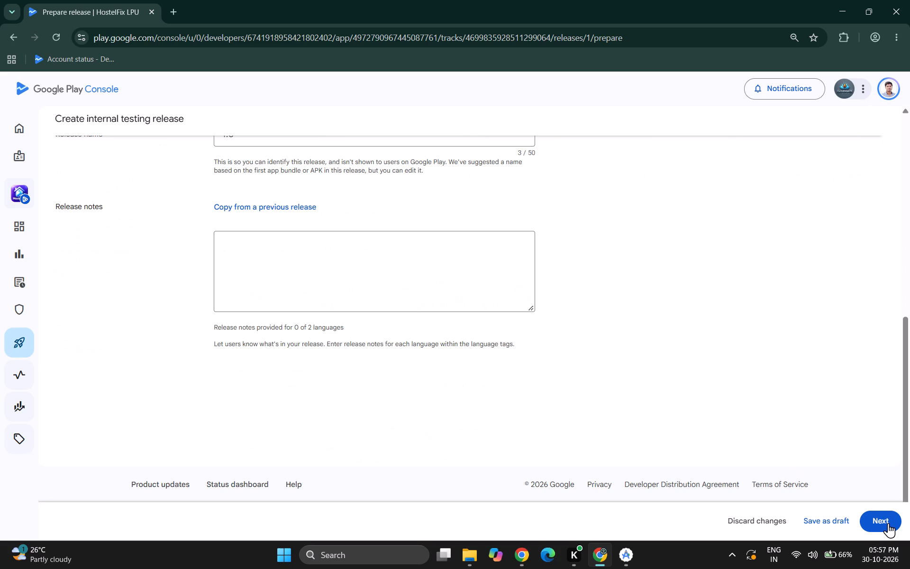
scroll(854, 453, up, 5)
scroll(854, 453, down, 6)
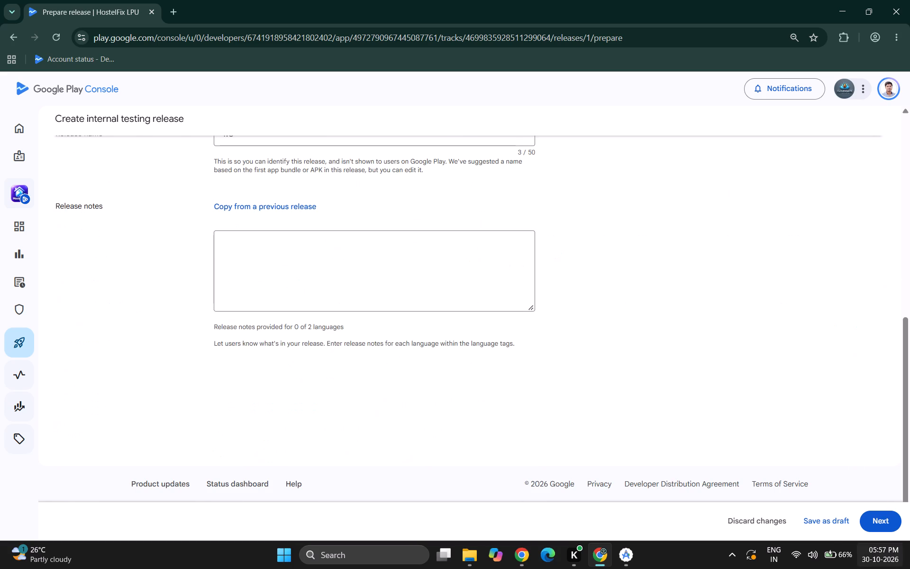
click(880, 518)
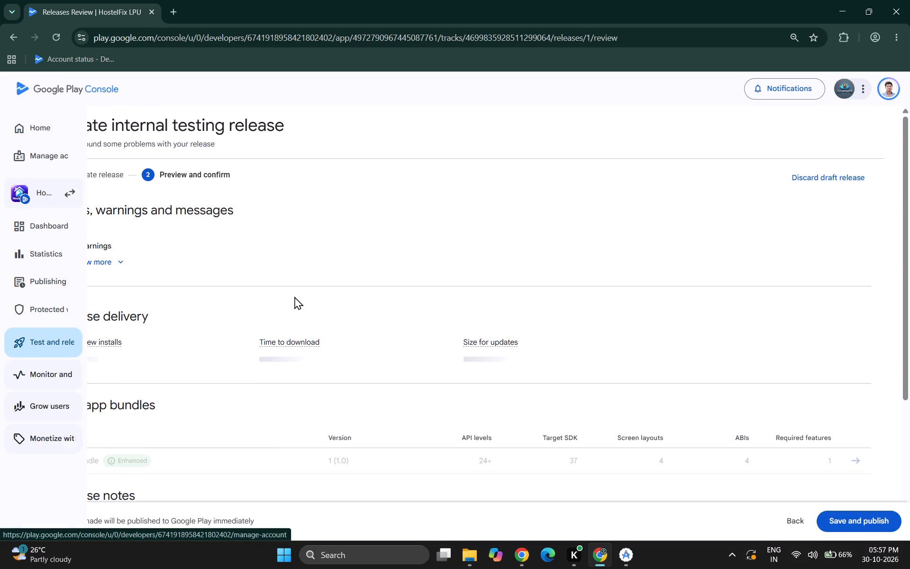
Review the release preview, then save and publish the internal testing release on Google Play.
scroll(294, 296, down, 6)
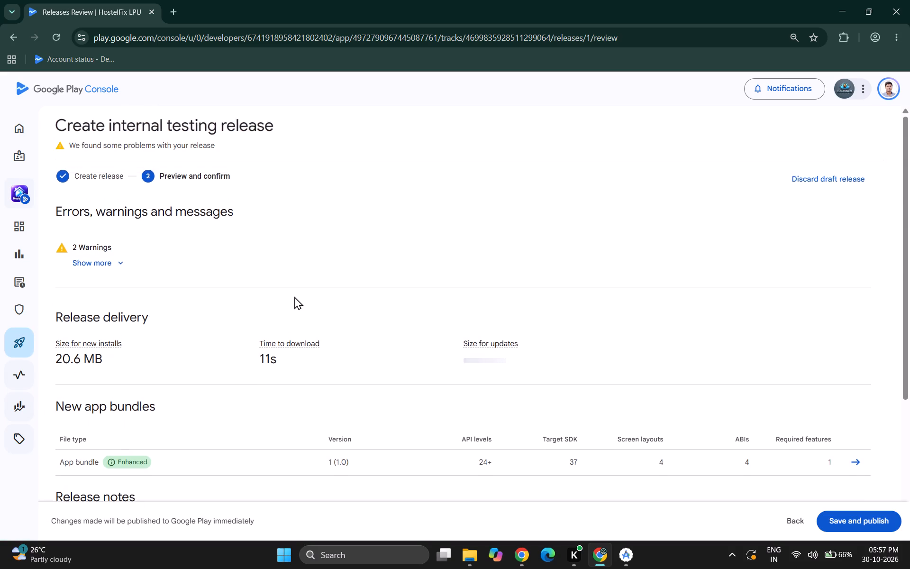
scroll(294, 296, down, 2)
click(849, 522)
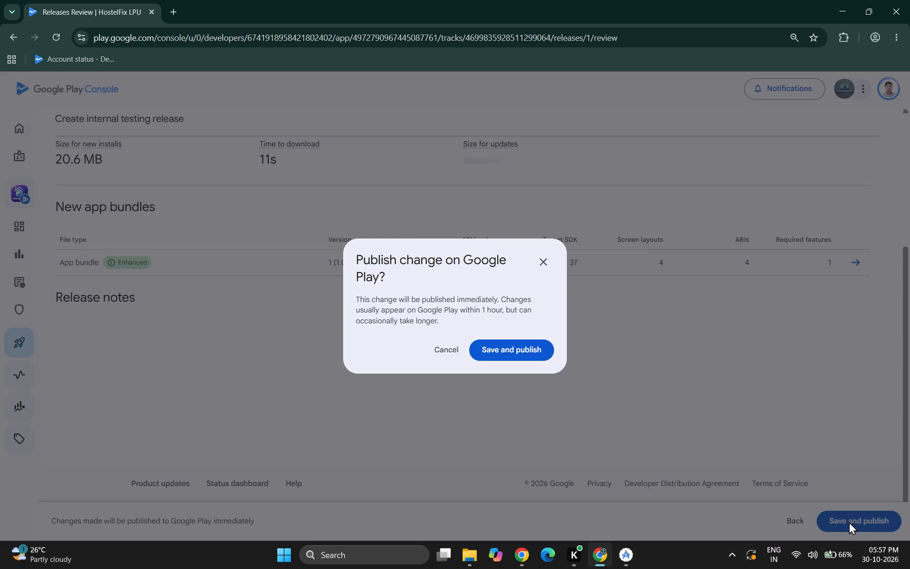
click(501, 349)
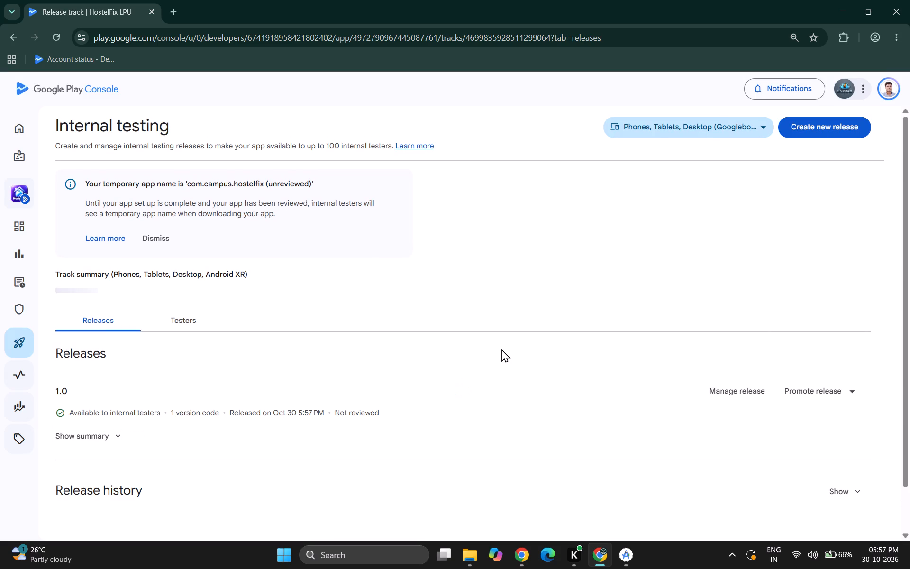
Expand the summary of release 1.0 on the internal testing track and examine it.
scroll(180, 274, down, 2)
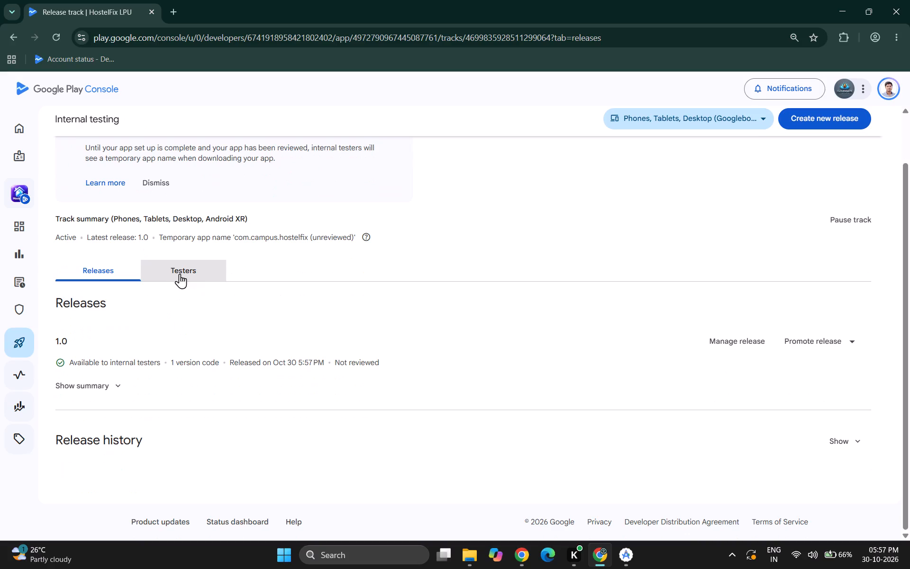
click(102, 376)
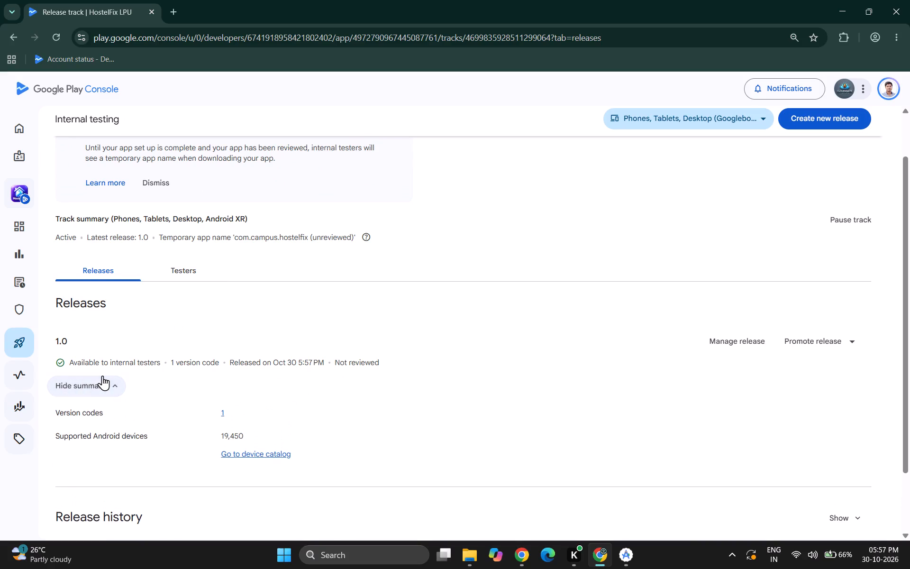
scroll(102, 376, down, 2)
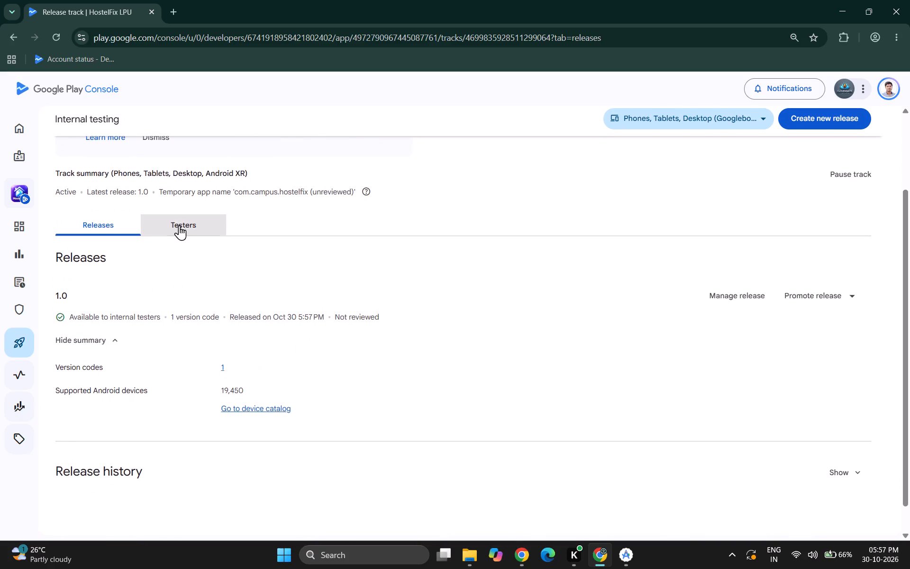
Examine the internal test's testers and the details of the Global Campus Tester email list, then close the list.
click(182, 224)
scroll(202, 338, down, 2)
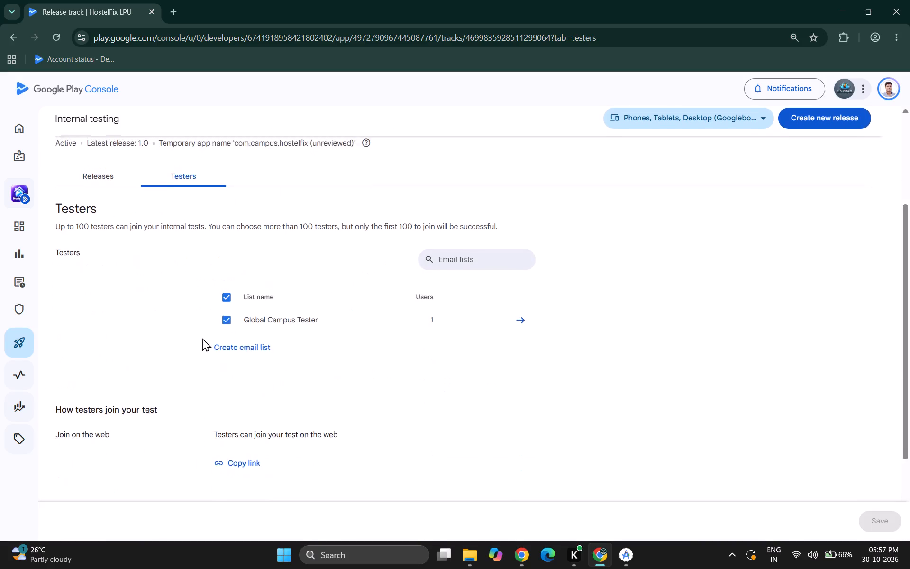
scroll(202, 338, down, 1)
click(512, 310)
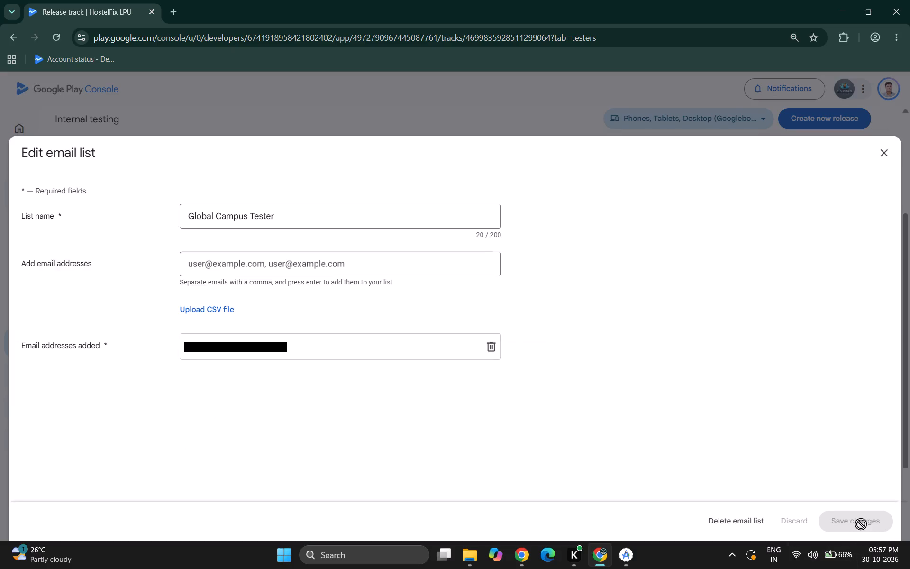
click(890, 150)
scroll(385, 284, up, 3)
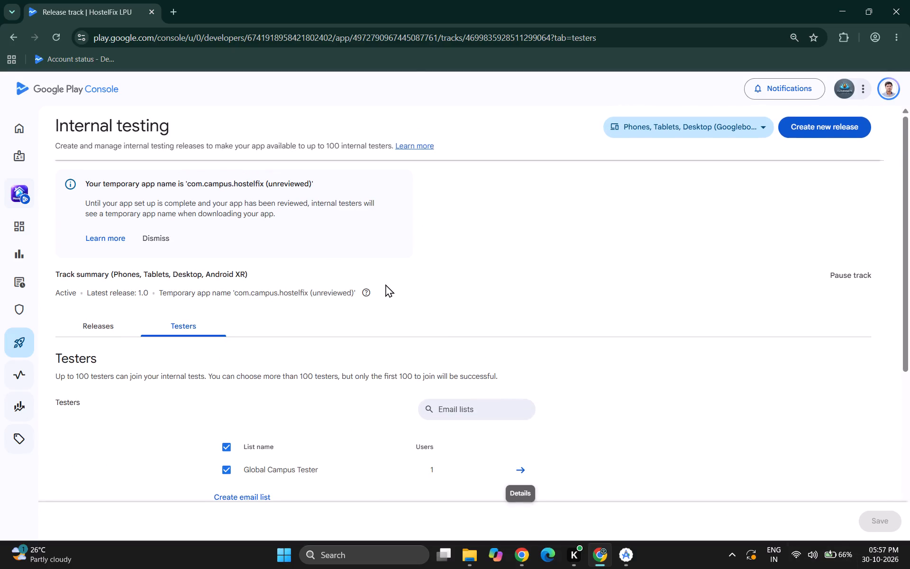
scroll(385, 284, up, 4)
Copy the web link for joining the internal test and open it in a new browser tab.
scroll(249, 371, down, 5)
click(243, 353)
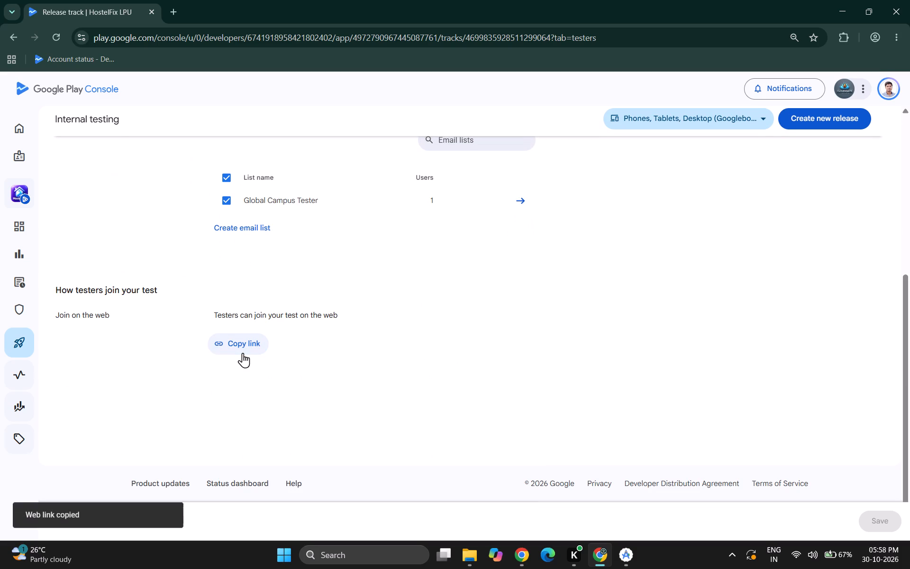
click(243, 353)
drag(243, 353, 186, 0)
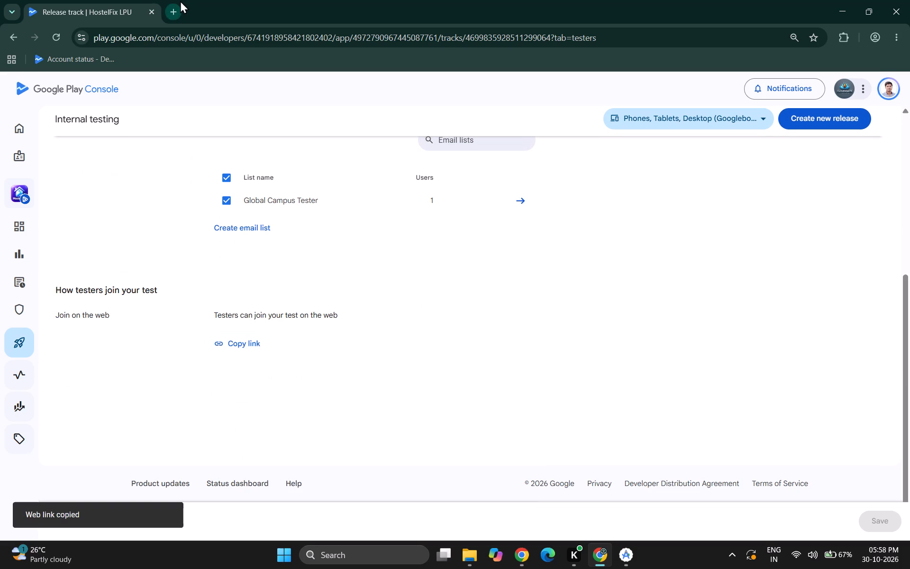
click(180, 0)
key(ctrl+v)
key(Return)
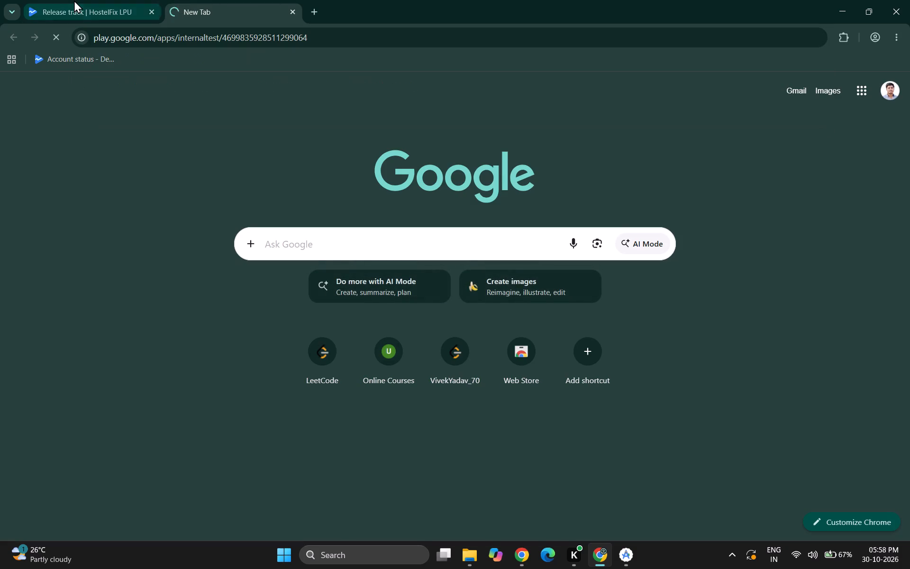
Recheck the internal testing track's tester settings, then reload the test joining page.
click(74, 0)
scroll(222, 294, up, 3)
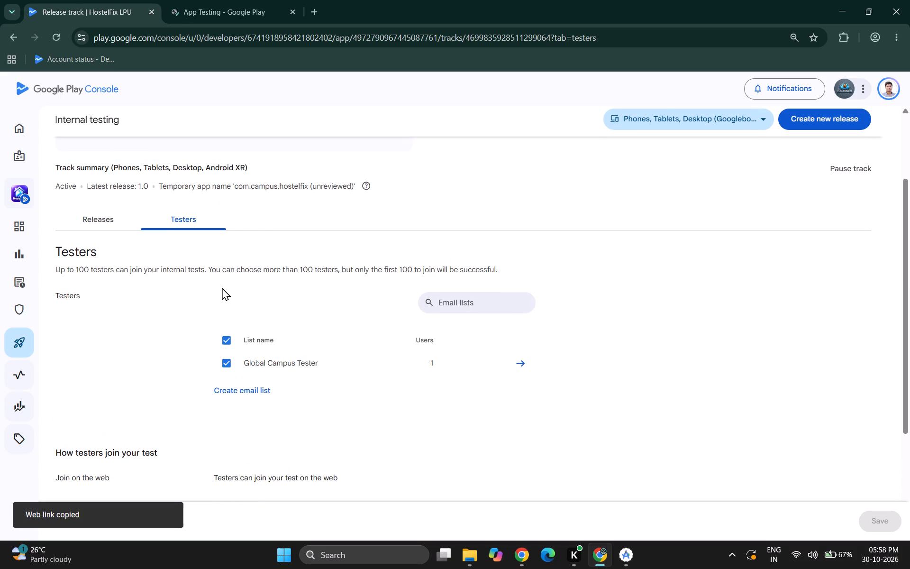
scroll(222, 287, up, 2)
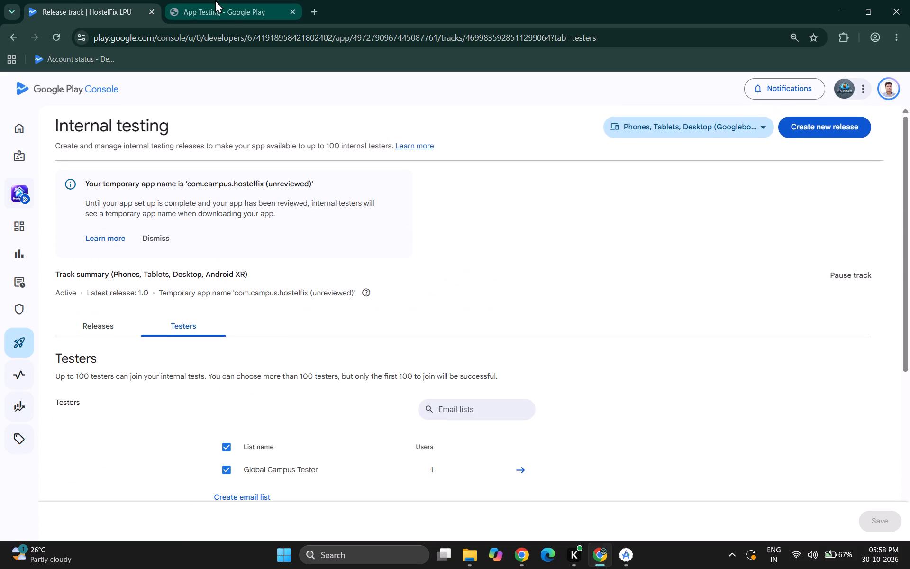
click(215, 0)
click(58, 40)
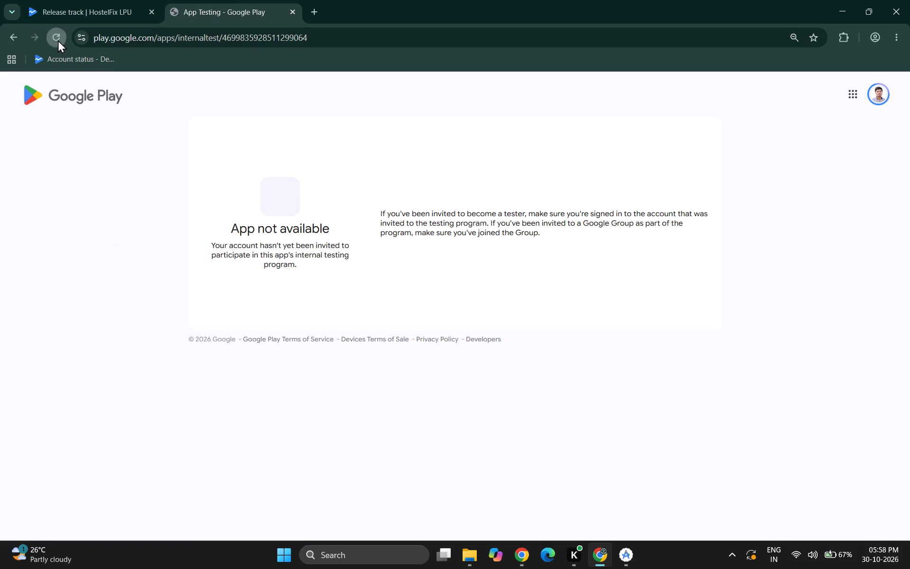
Go to the Play Console home, open the developer account details under account management, and examine the account and contact information.
click(136, 0)
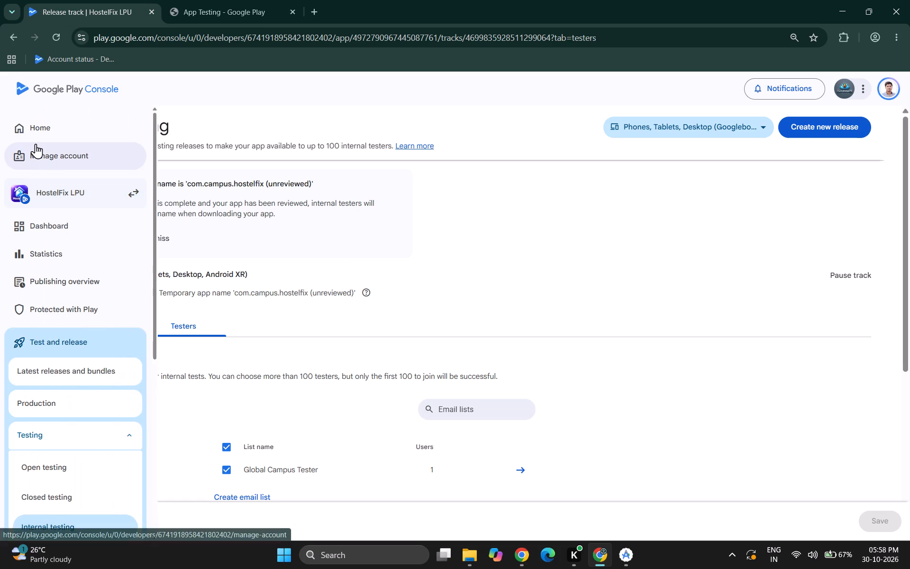
click(42, 138)
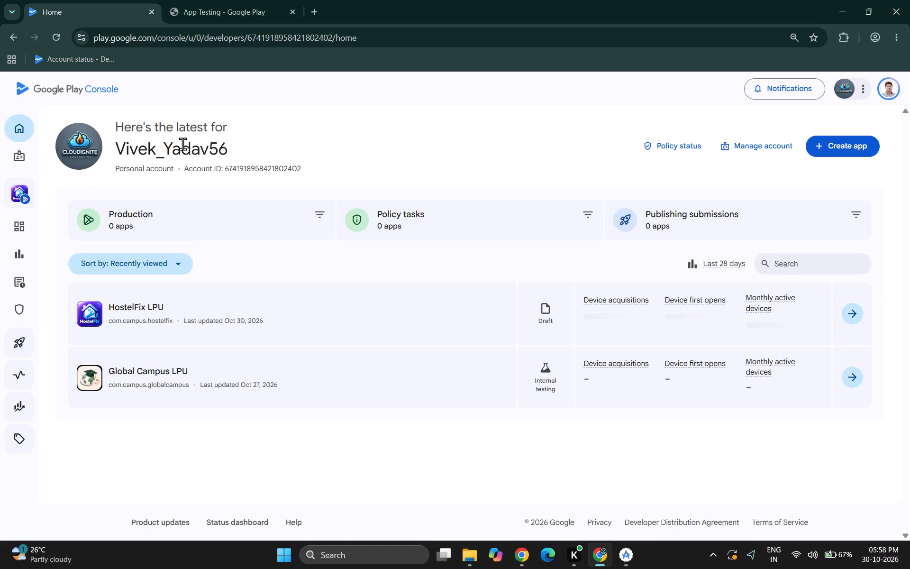
click(182, 144)
click(759, 144)
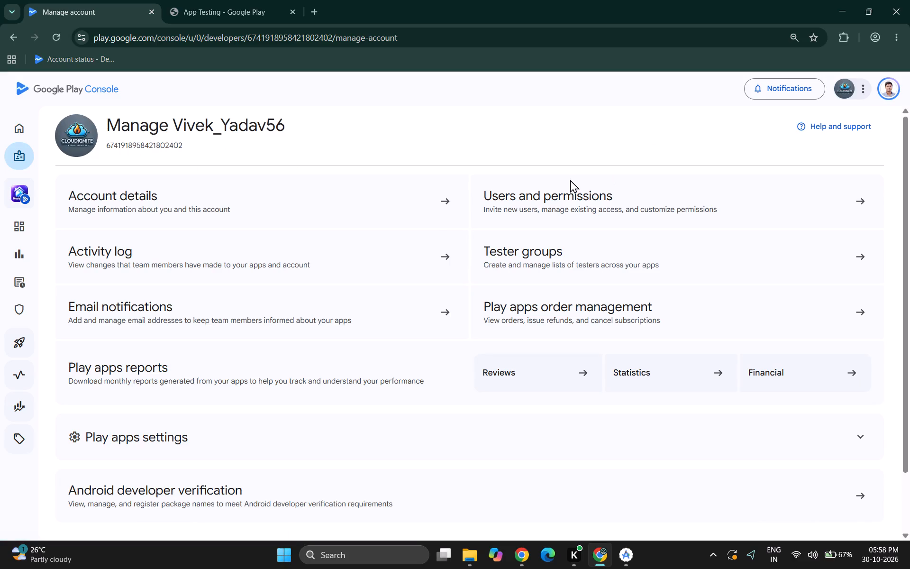
click(440, 207)
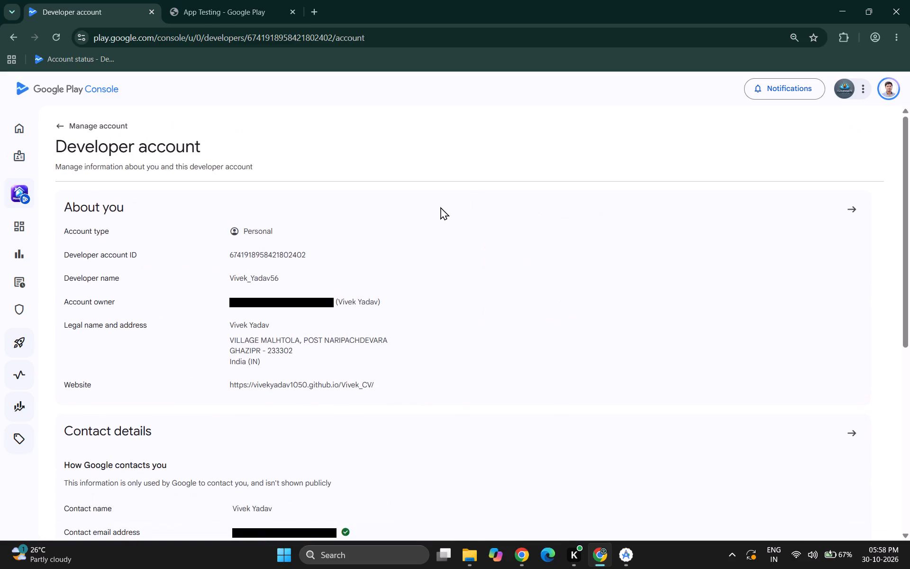
scroll(440, 207, down, 8)
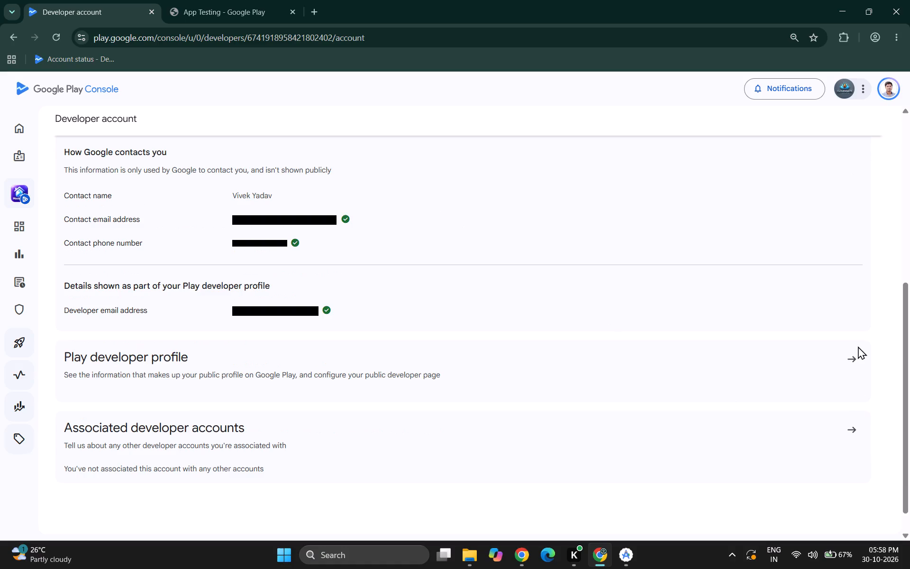
scroll(858, 346, up, 4)
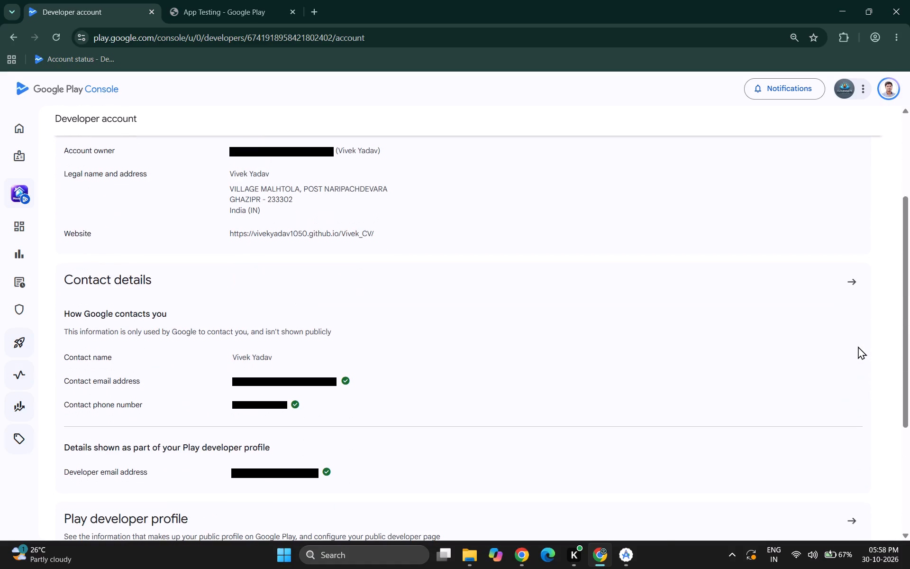
scroll(858, 346, down, 4)
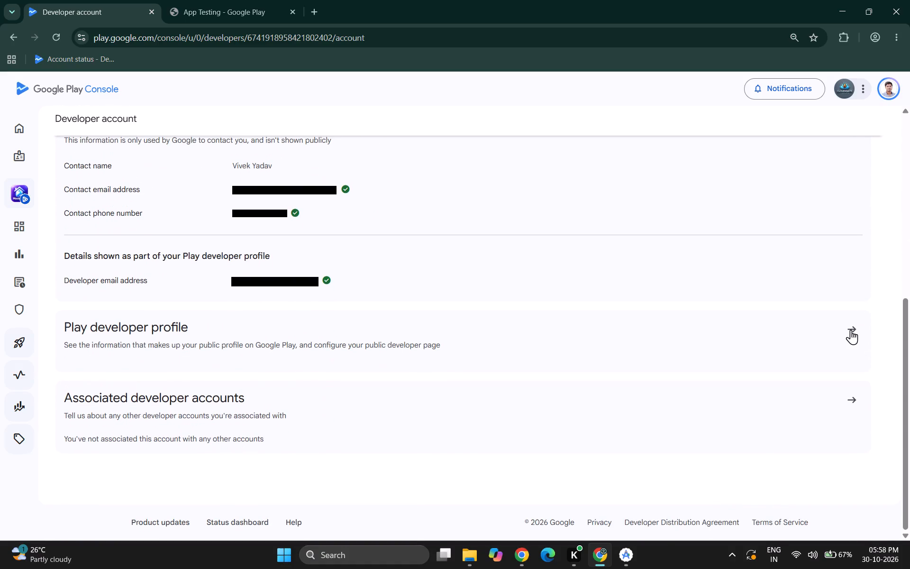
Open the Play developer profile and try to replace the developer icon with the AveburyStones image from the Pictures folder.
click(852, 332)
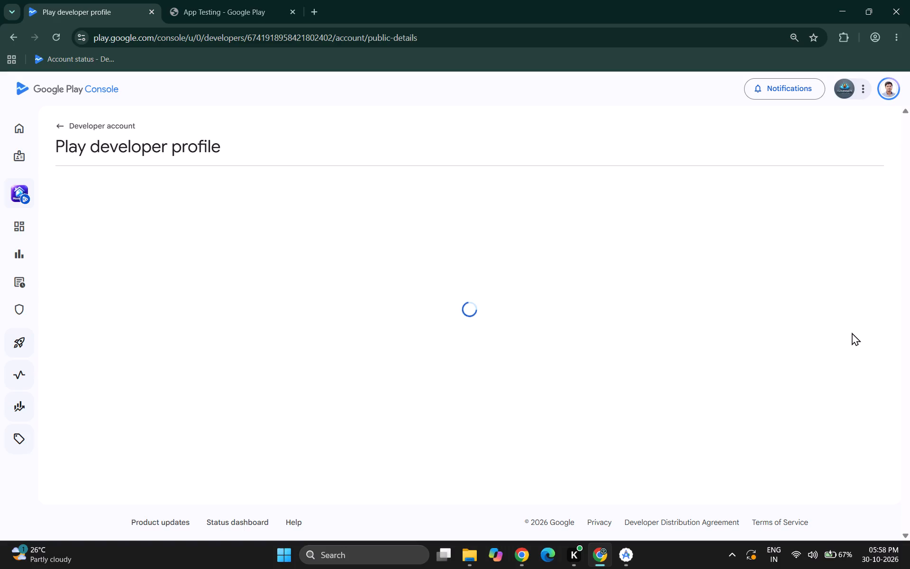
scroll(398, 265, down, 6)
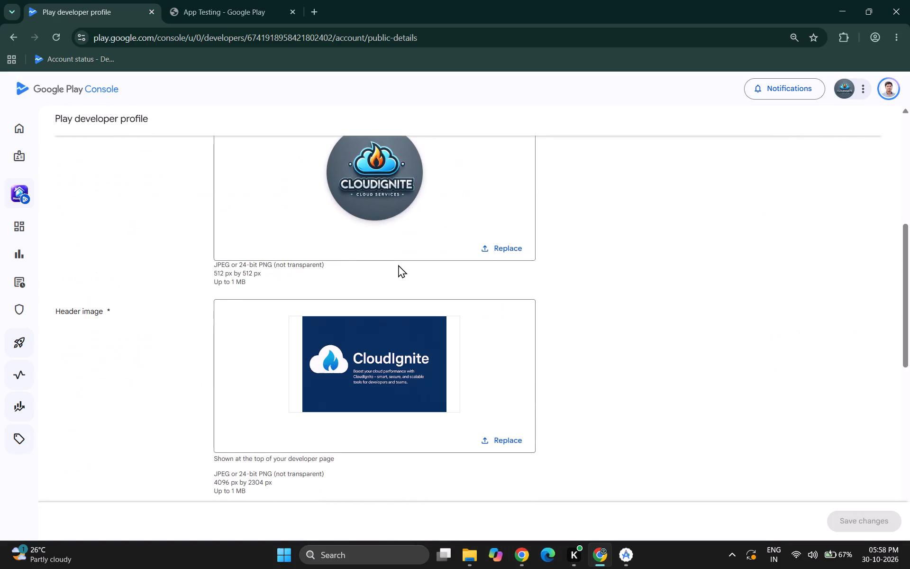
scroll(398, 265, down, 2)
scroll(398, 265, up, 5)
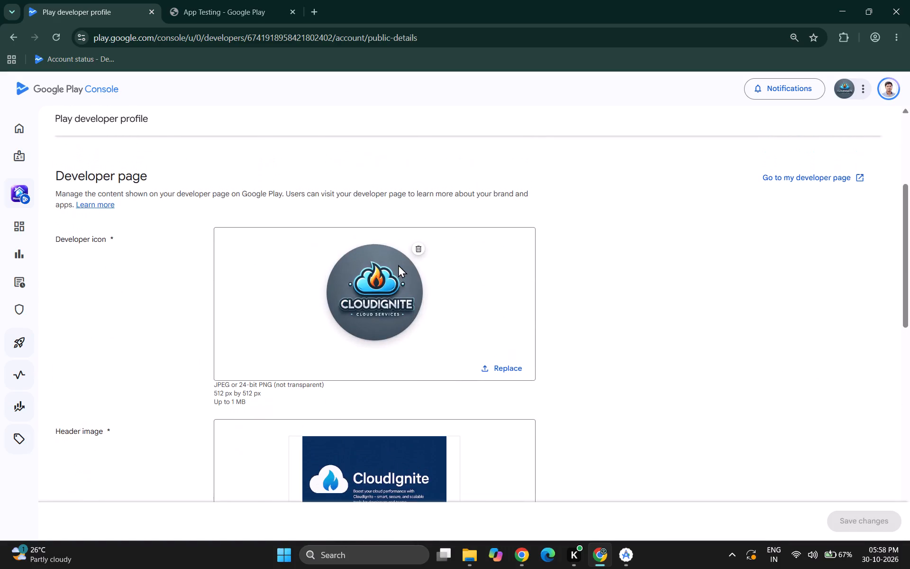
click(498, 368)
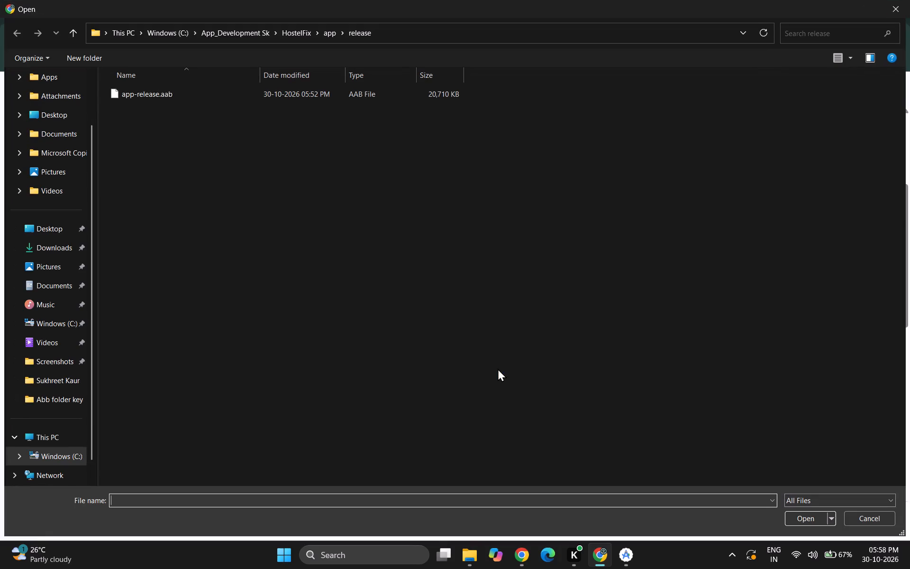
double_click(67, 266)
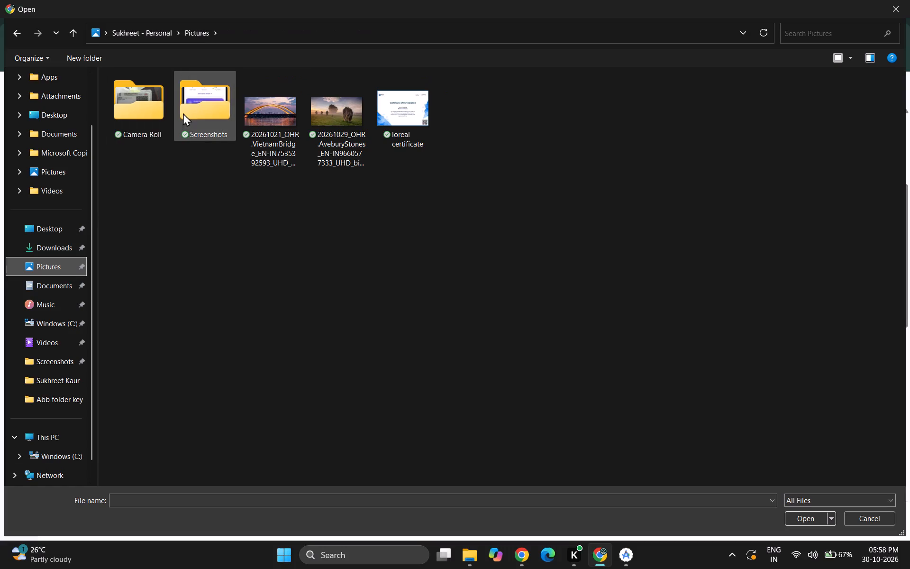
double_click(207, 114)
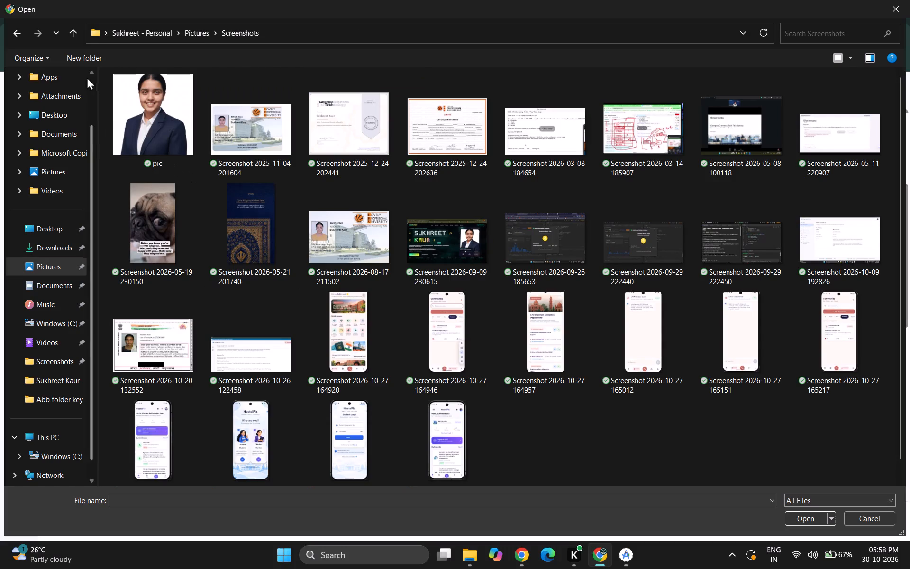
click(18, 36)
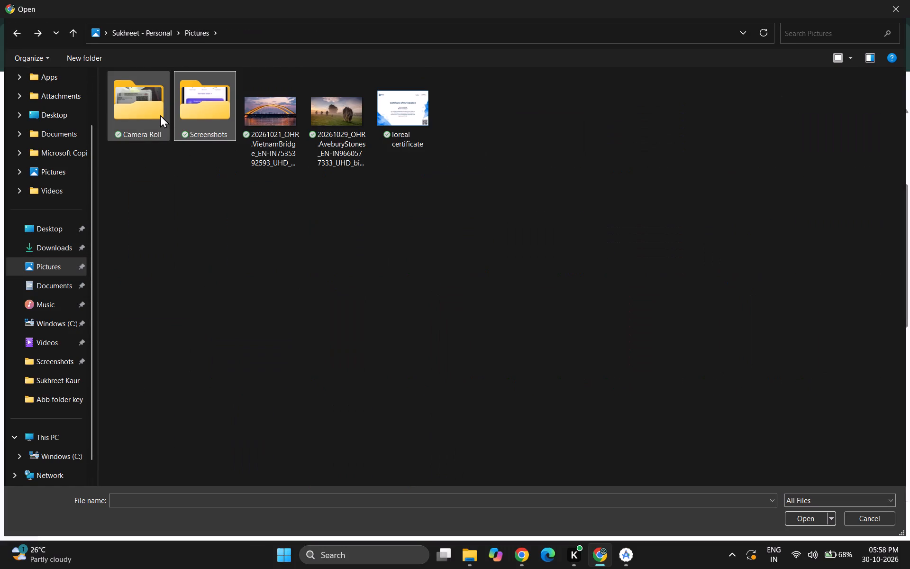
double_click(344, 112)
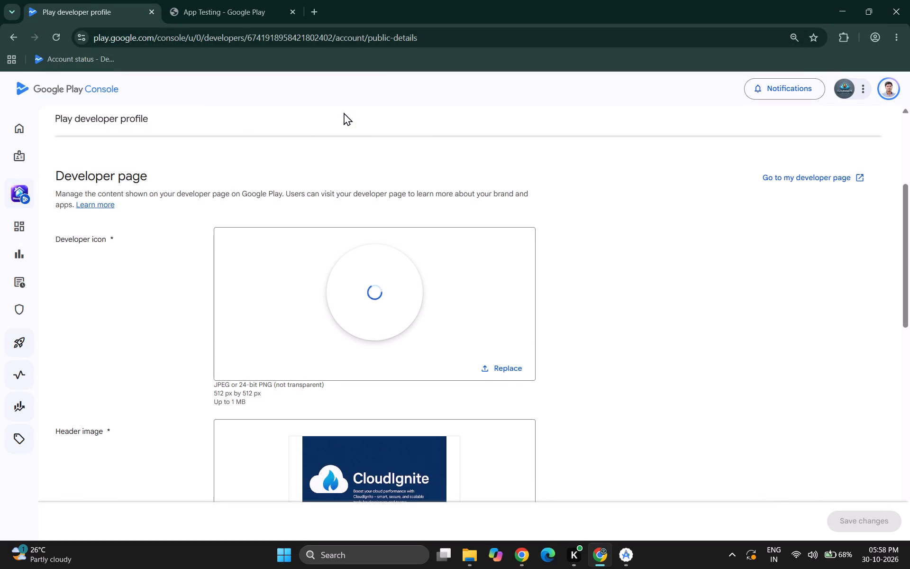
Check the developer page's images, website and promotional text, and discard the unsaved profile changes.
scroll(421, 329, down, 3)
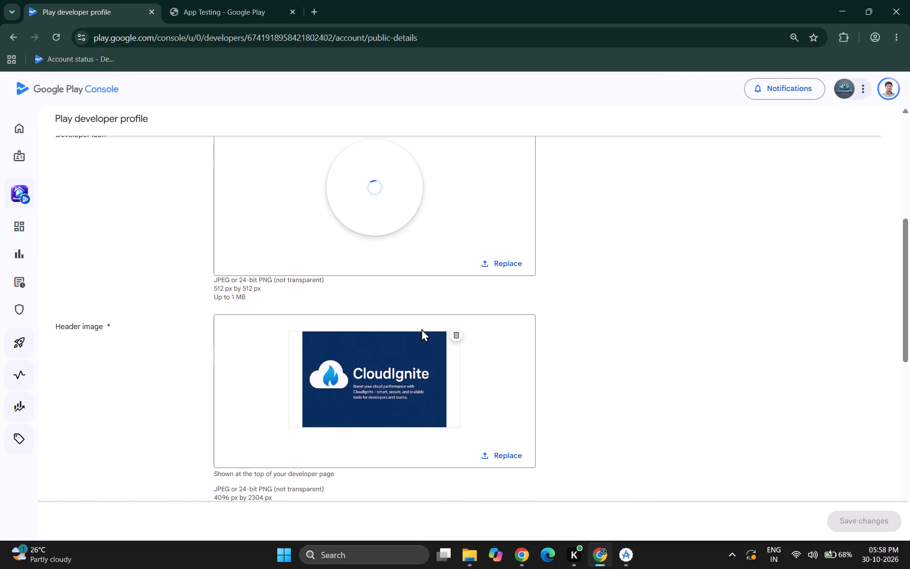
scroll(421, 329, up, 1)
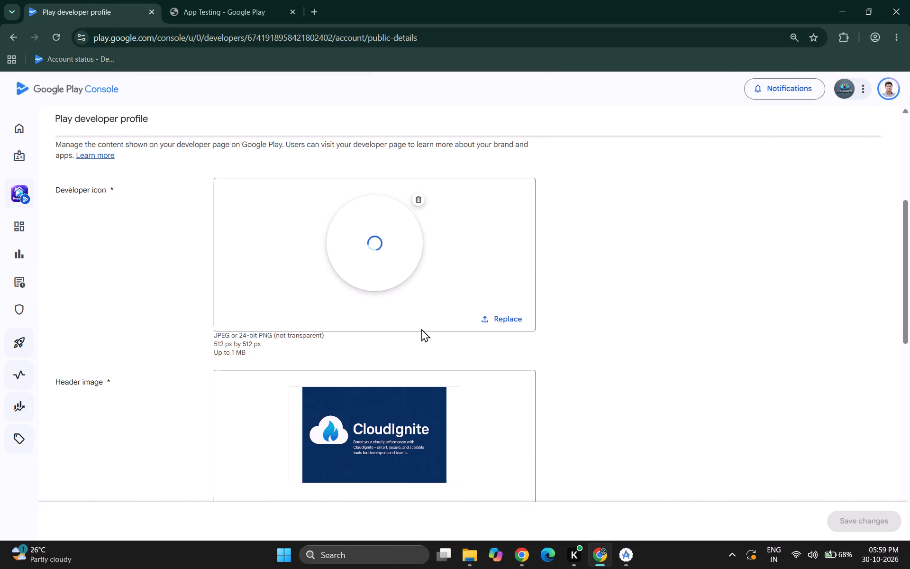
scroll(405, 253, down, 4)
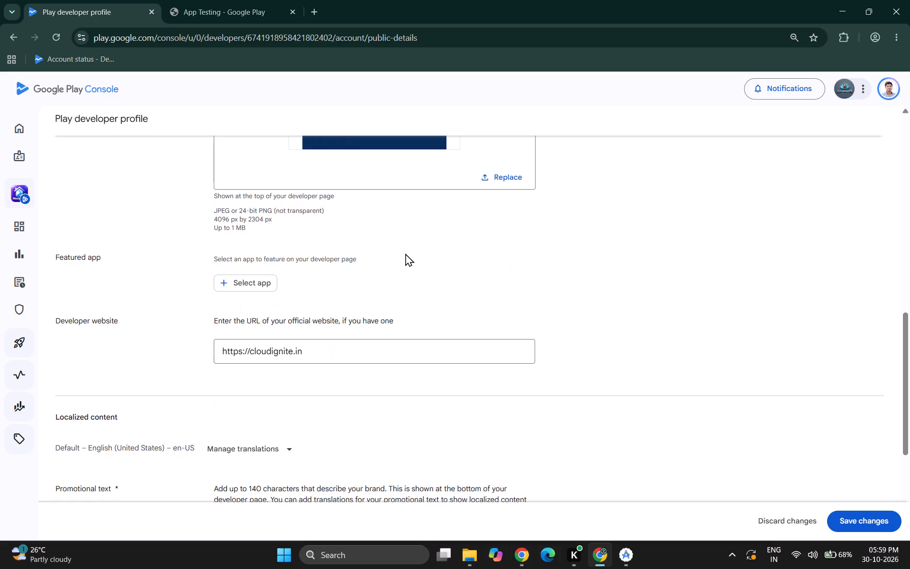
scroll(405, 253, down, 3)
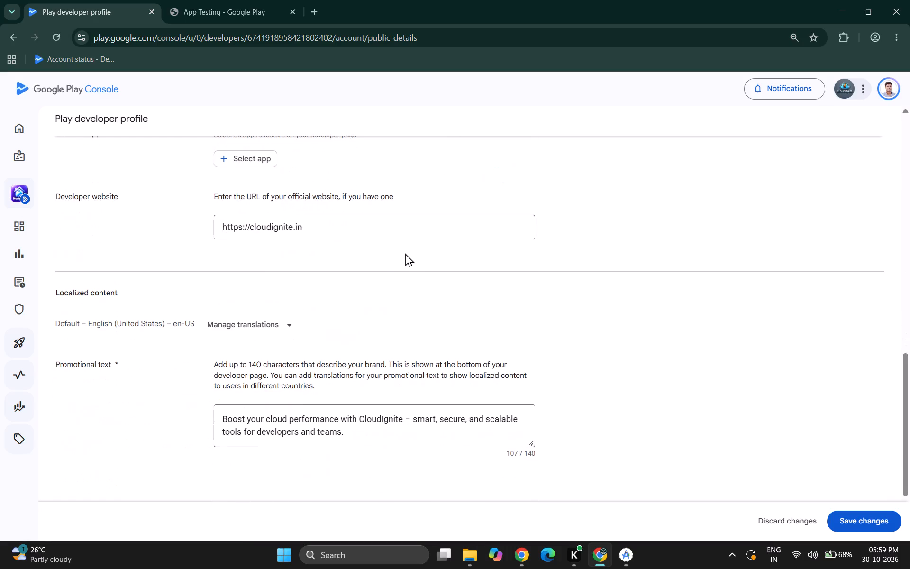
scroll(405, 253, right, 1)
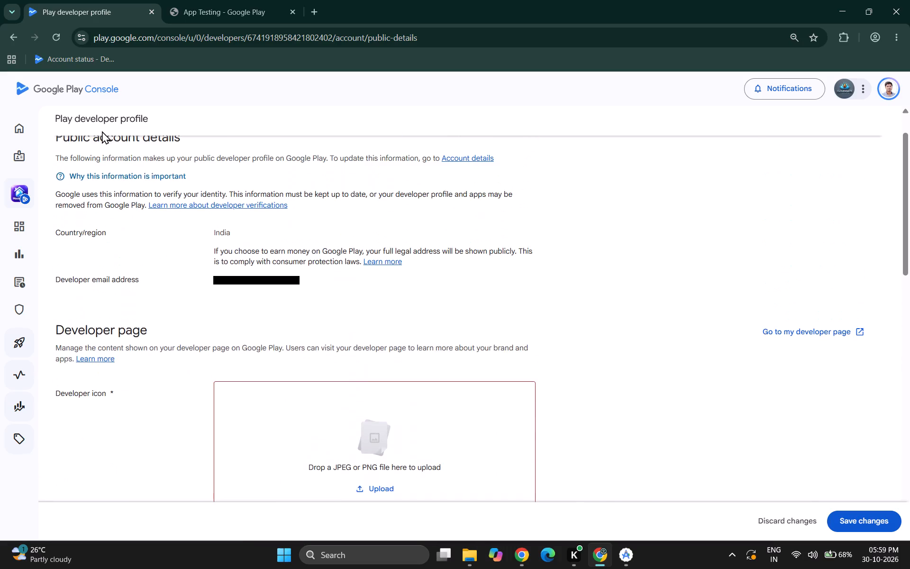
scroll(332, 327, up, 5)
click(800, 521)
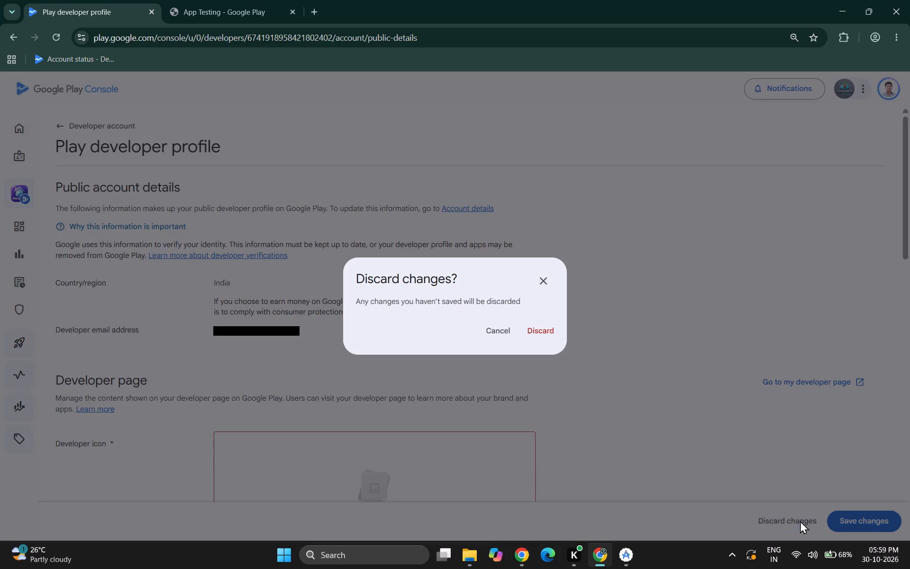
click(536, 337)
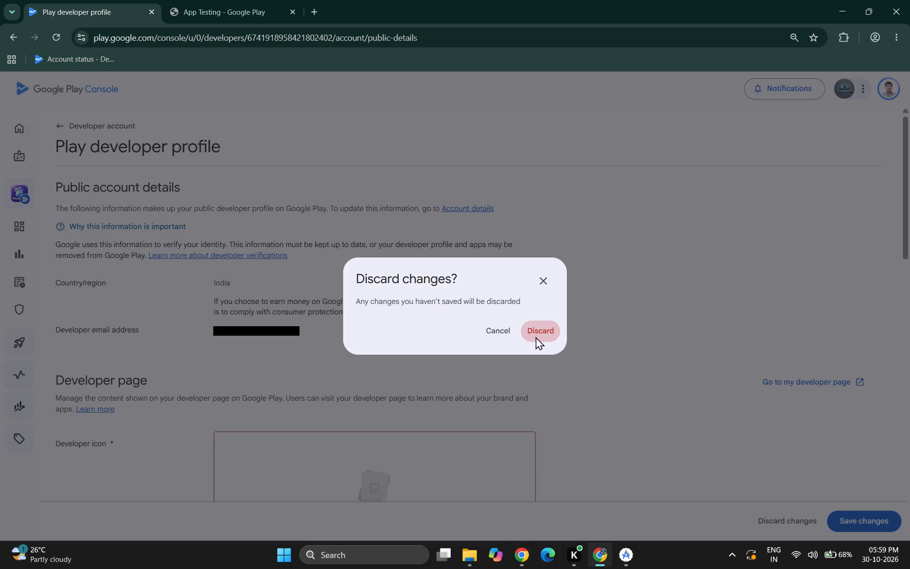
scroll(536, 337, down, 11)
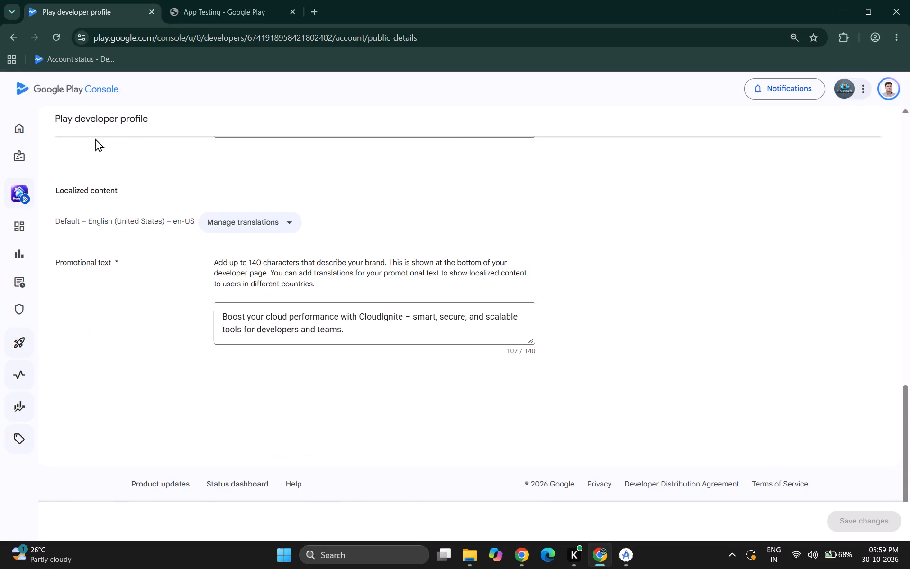
Return to the developer account details, examine the Associated developer accounts page, and go back to the account overview.
click(13, 37)
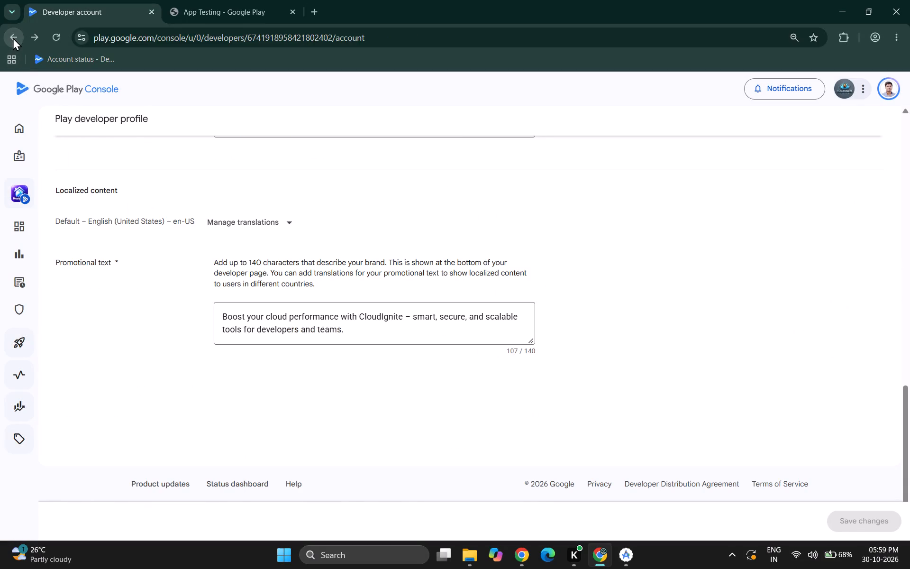
scroll(154, 225, up, 9)
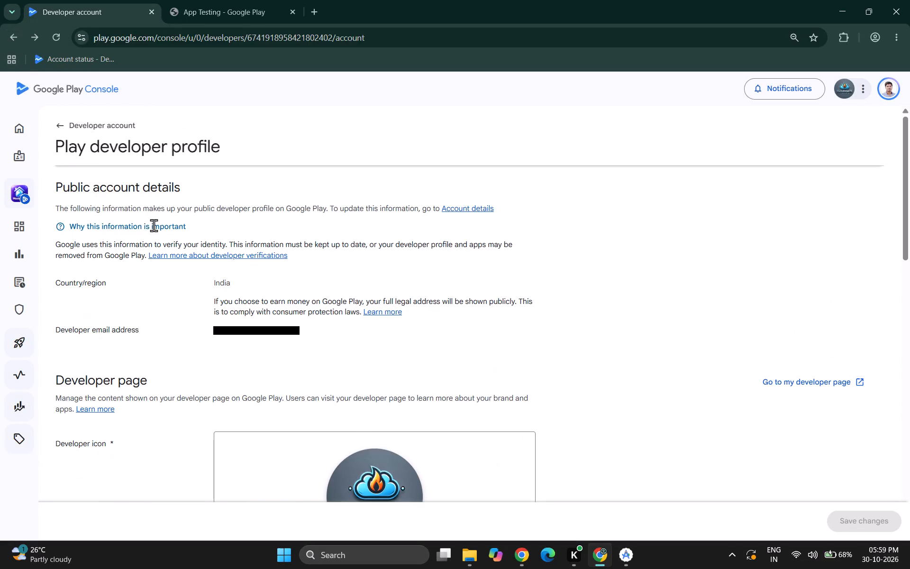
drag(67, 126, 133, 245)
scroll(133, 245, down, 8)
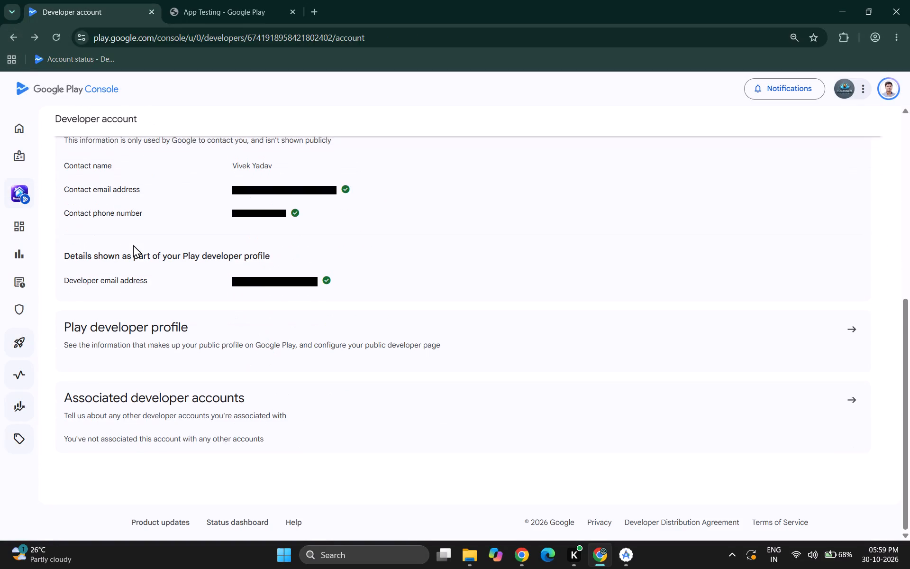
click(303, 426)
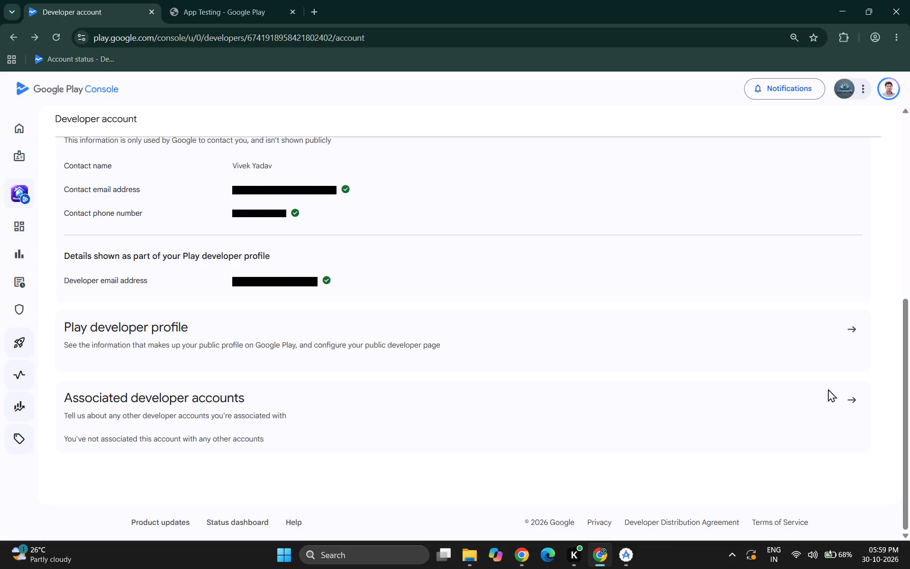
click(852, 394)
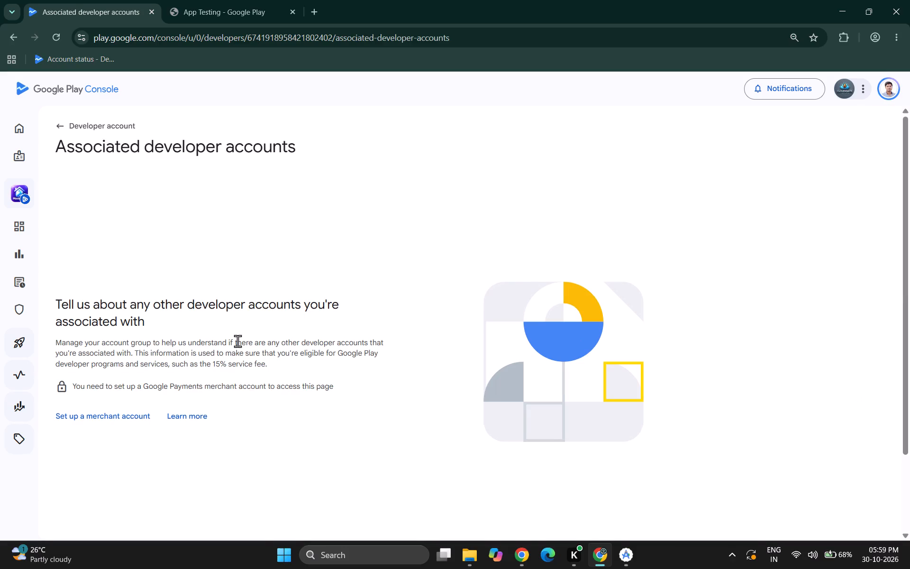
click(60, 124)
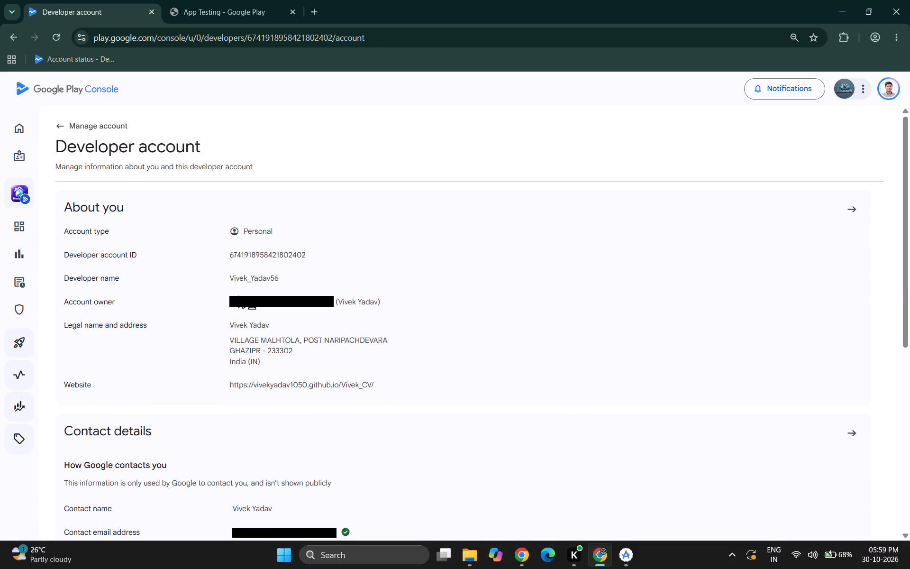
scroll(238, 295, up, 4)
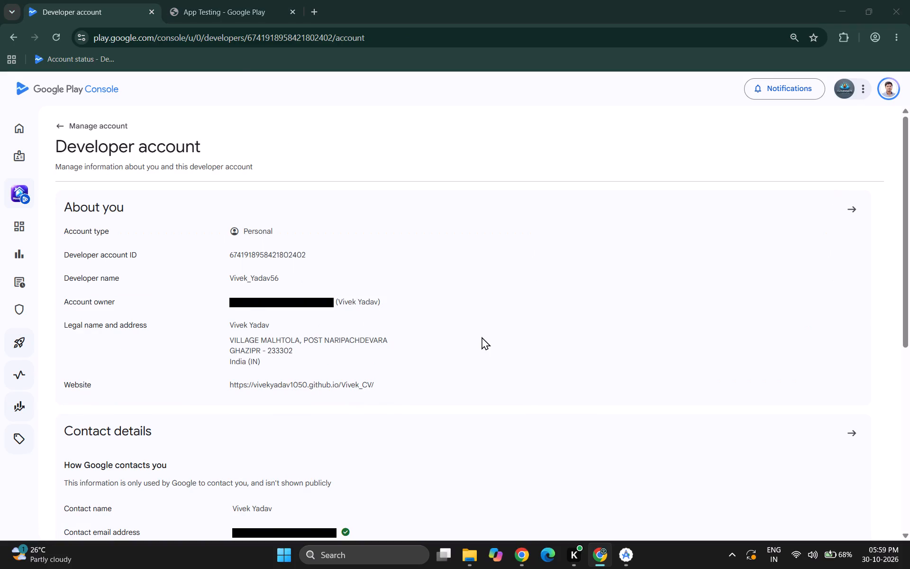
Reload the internal test joining page to recheck tester access, and return to the developer account page.
click(213, 0)
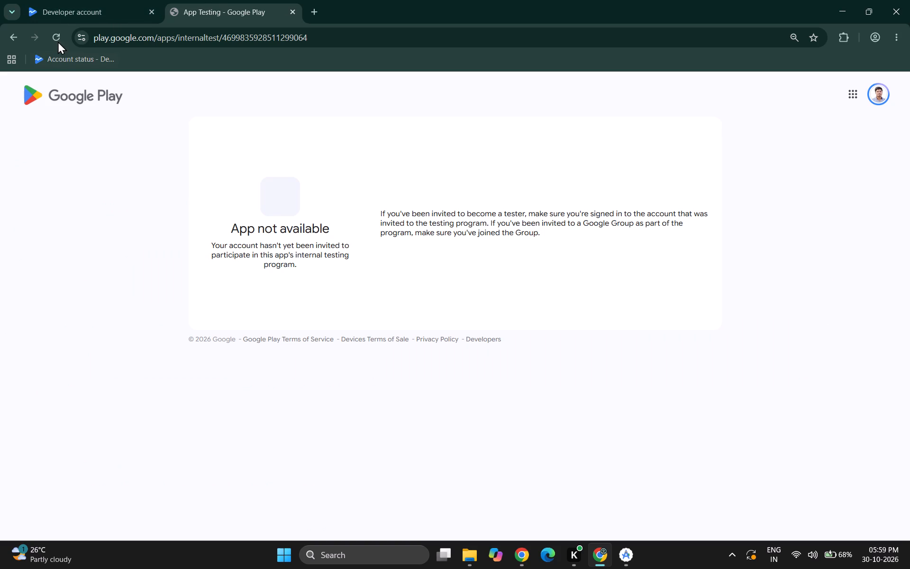
click(58, 41)
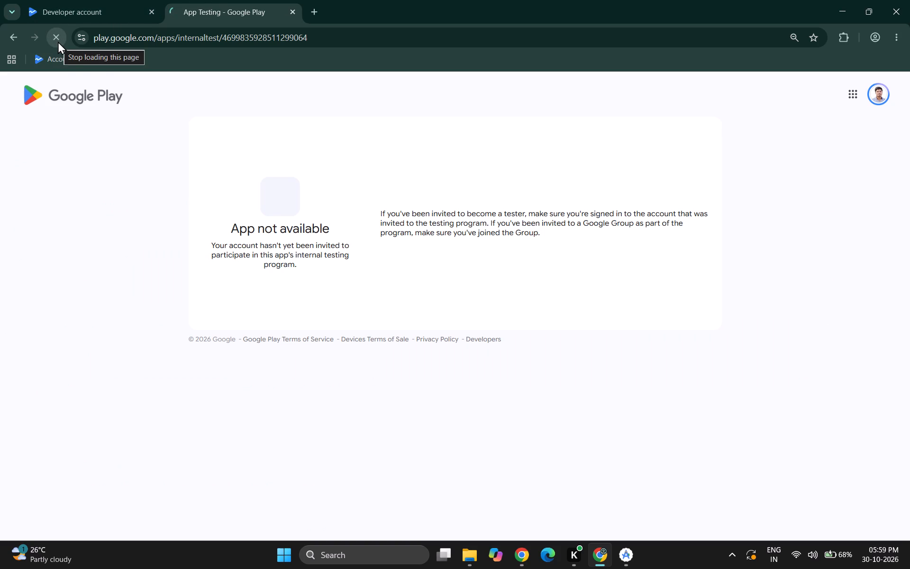
click(96, 0)
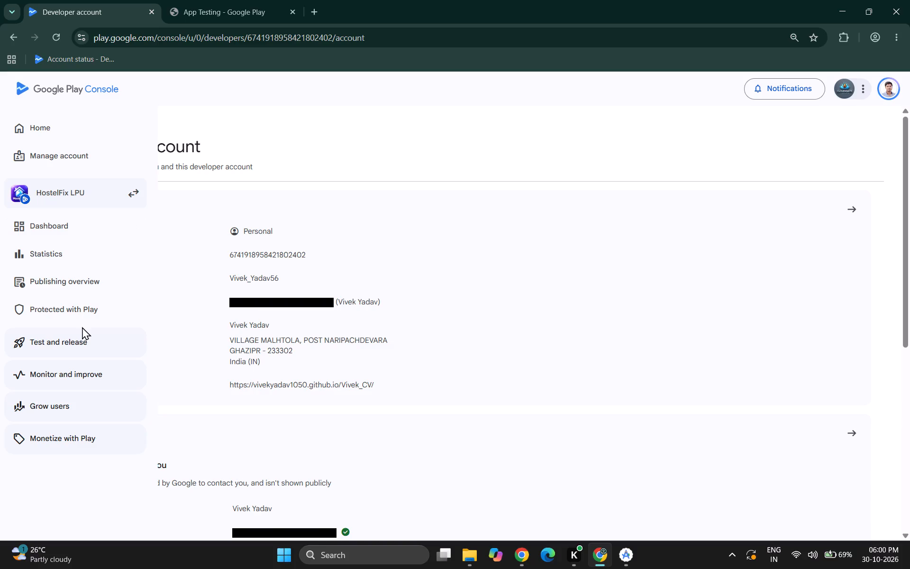
Open Gmail in a new browser tab alongside the internal test joining page.
click(255, 0)
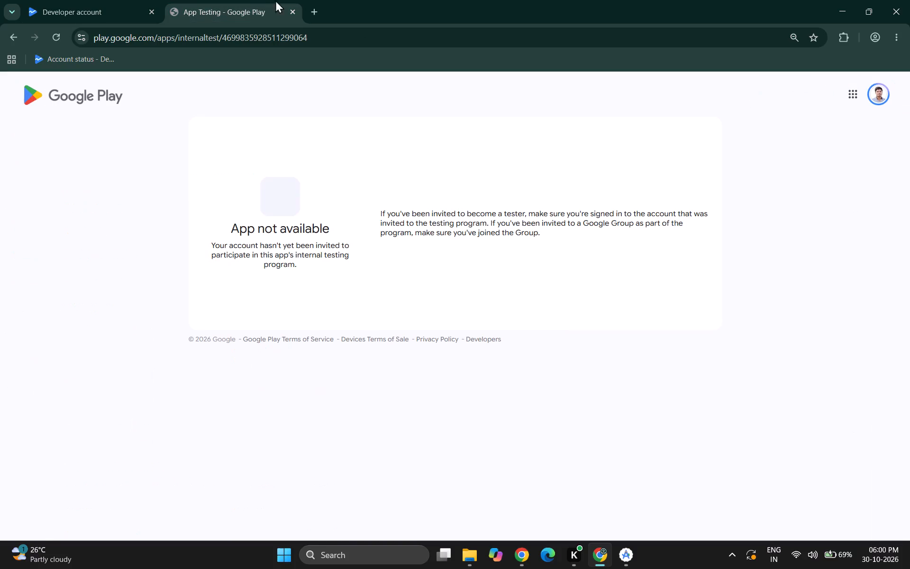
click(321, 6)
click(321, 6)
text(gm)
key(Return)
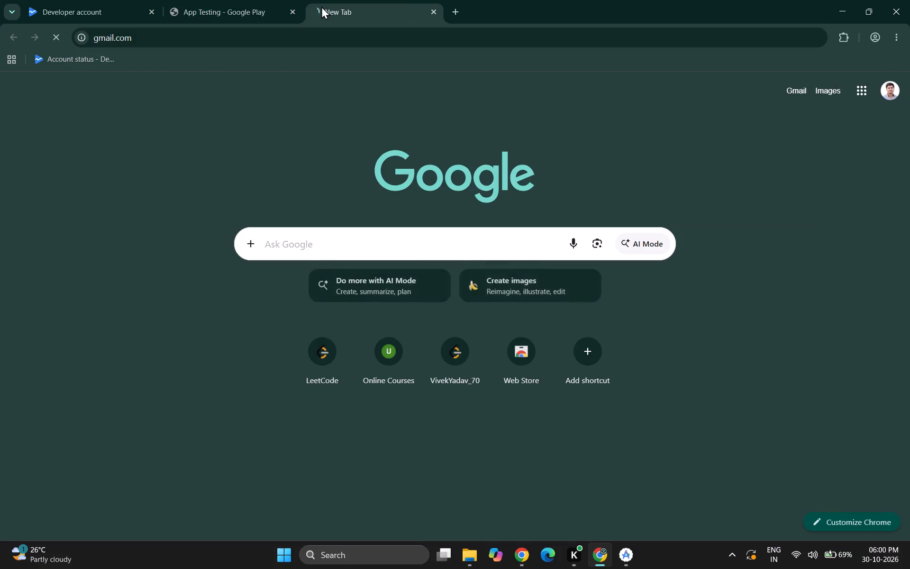
click(68, 0)
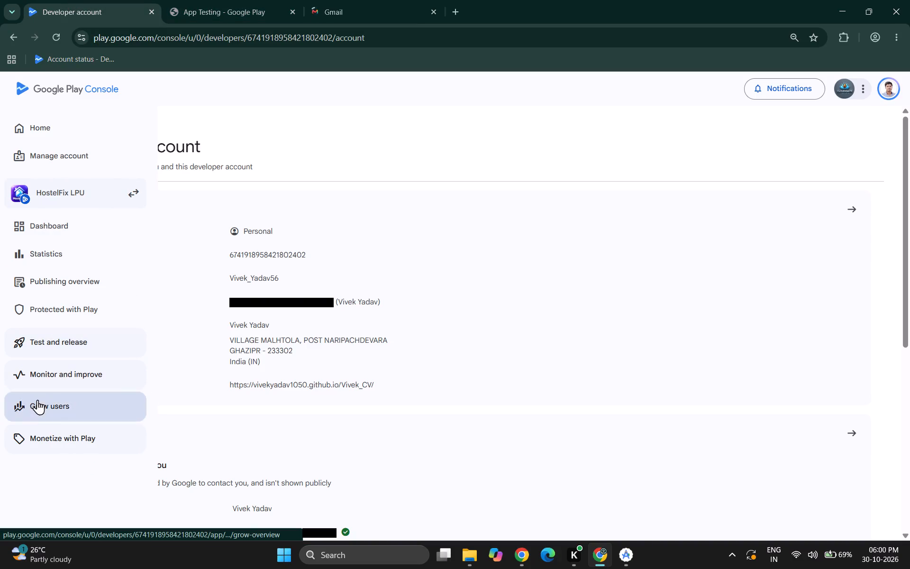
scroll(357, 301, down, 4)
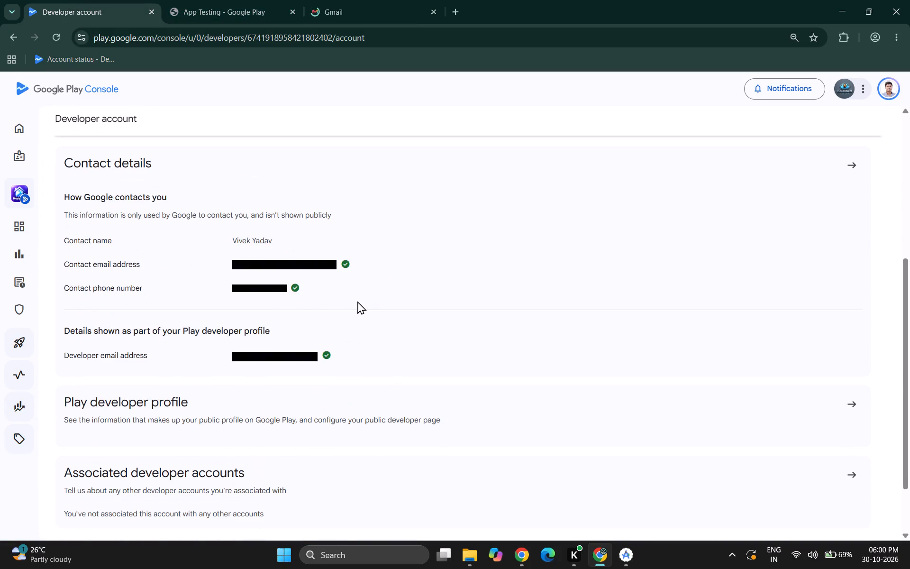
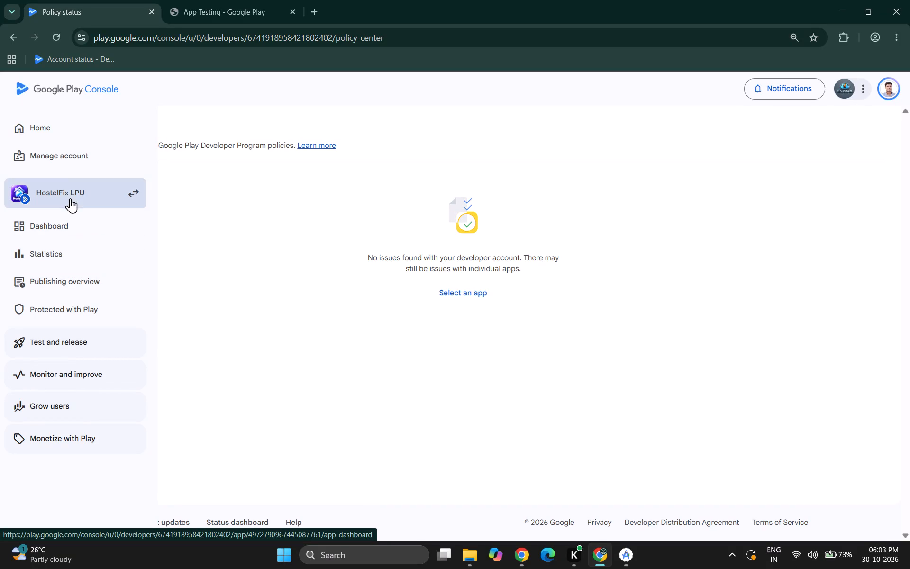
From account management, examine every page of the activity log for the 30 days to today, and return to the account overview.
click(75, 164)
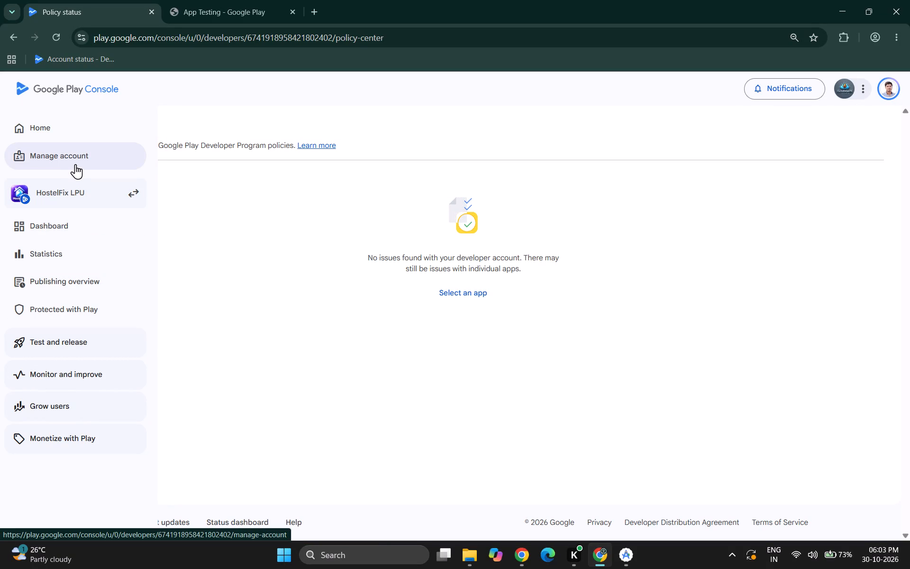
click(75, 164)
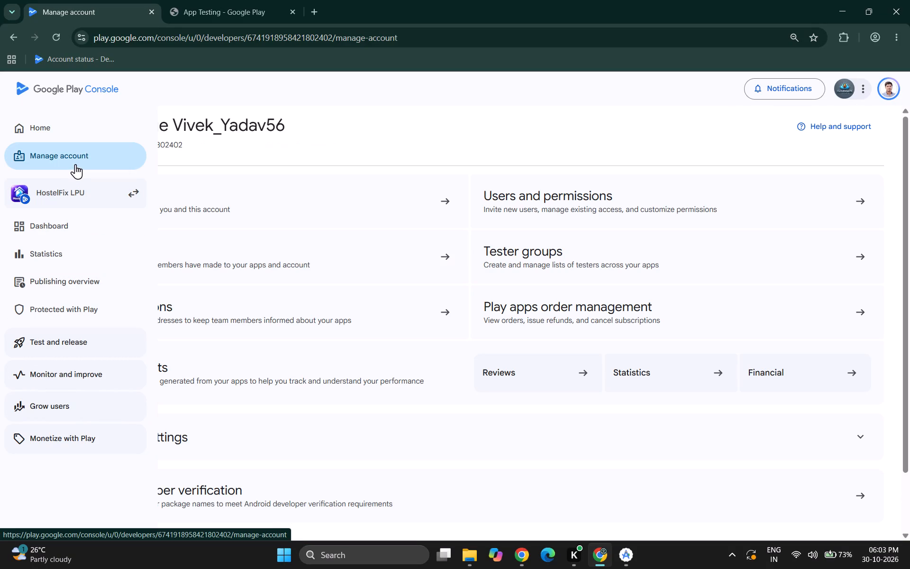
scroll(395, 244, down, 1)
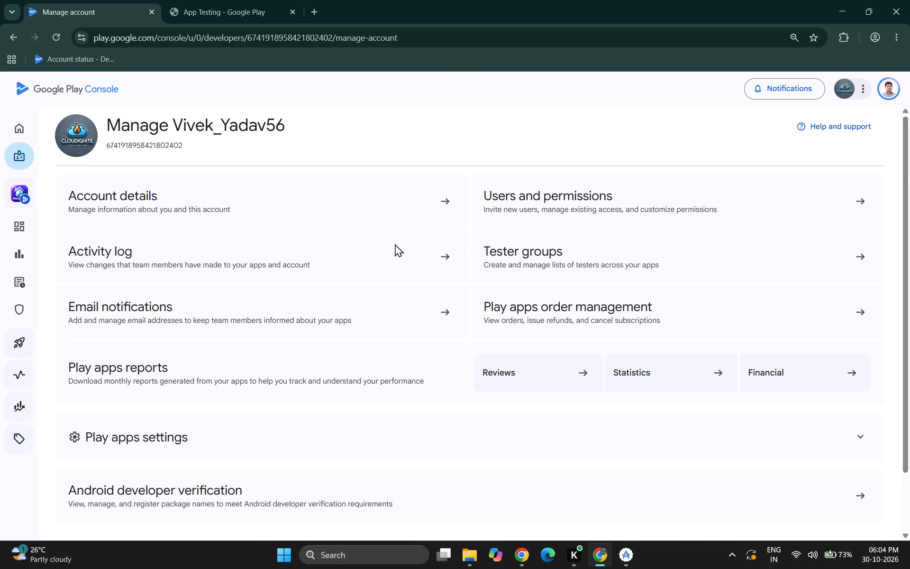
scroll(395, 244, down, 1)
scroll(395, 244, up, 5)
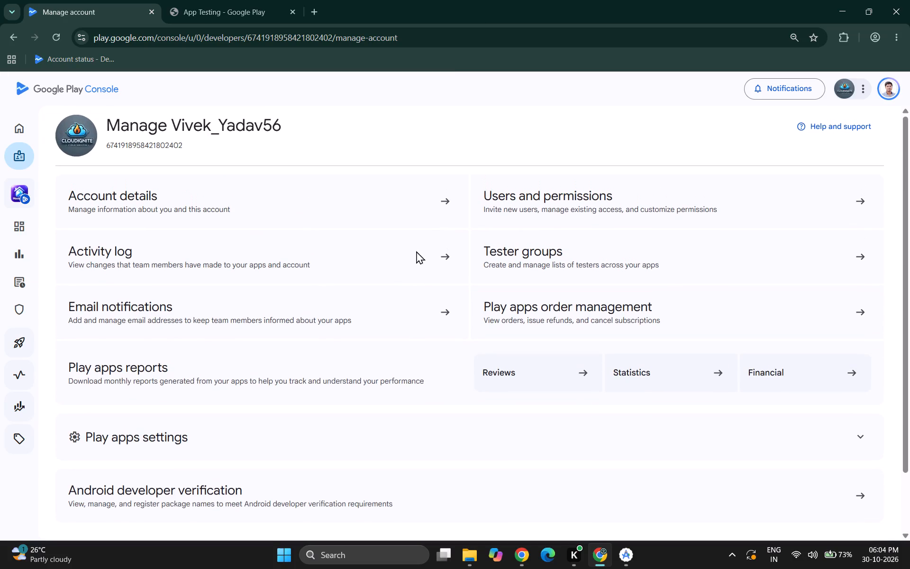
click(438, 252)
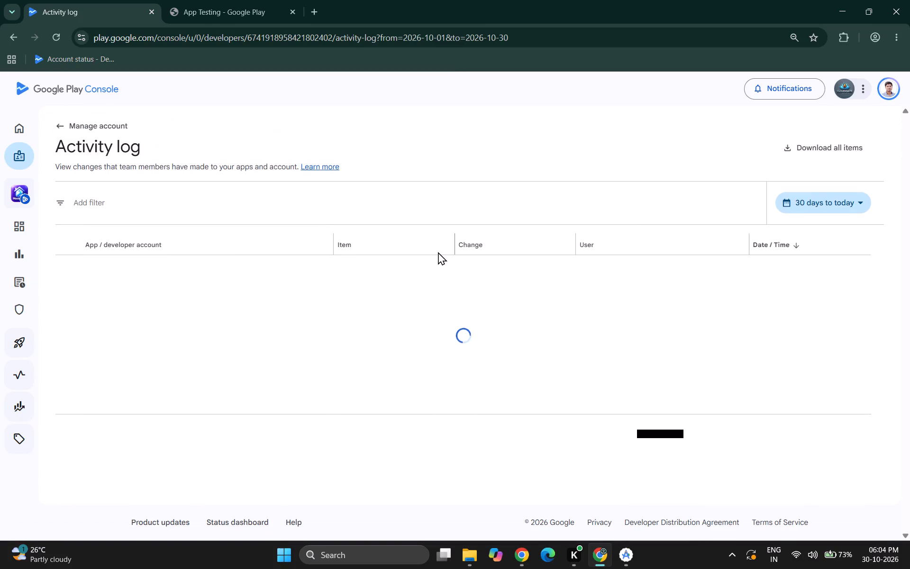
scroll(429, 410, down, 4)
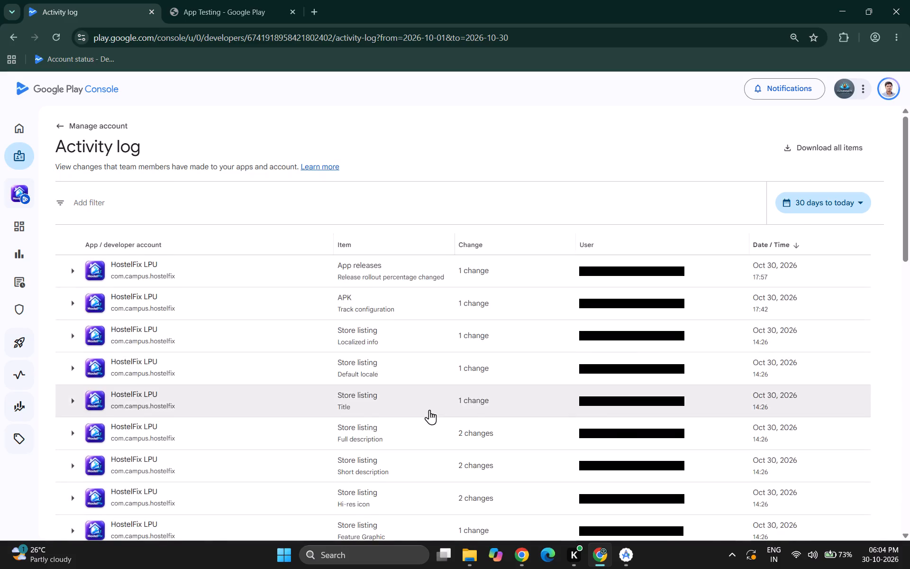
scroll(429, 410, down, 7)
click(863, 445)
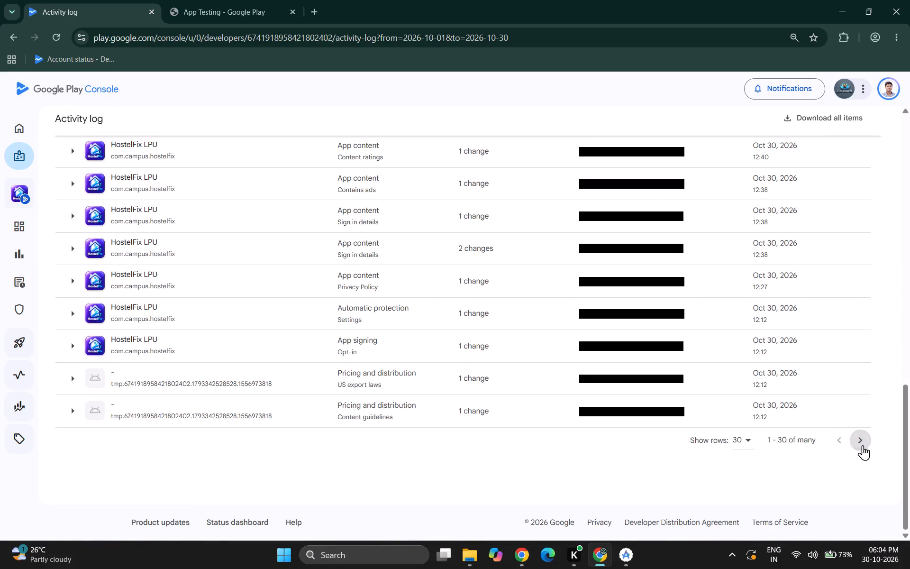
scroll(863, 445, down, 10)
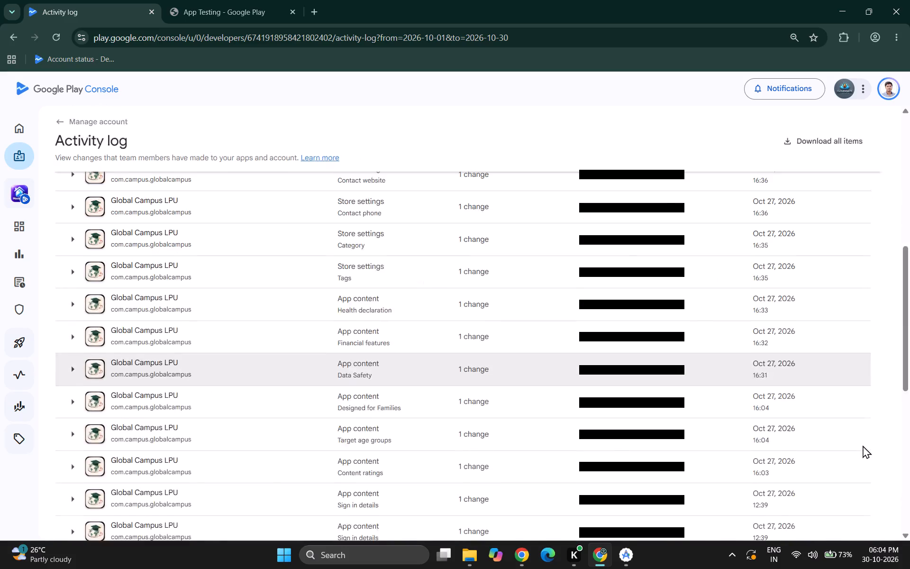
scroll(863, 445, down, 5)
click(868, 442)
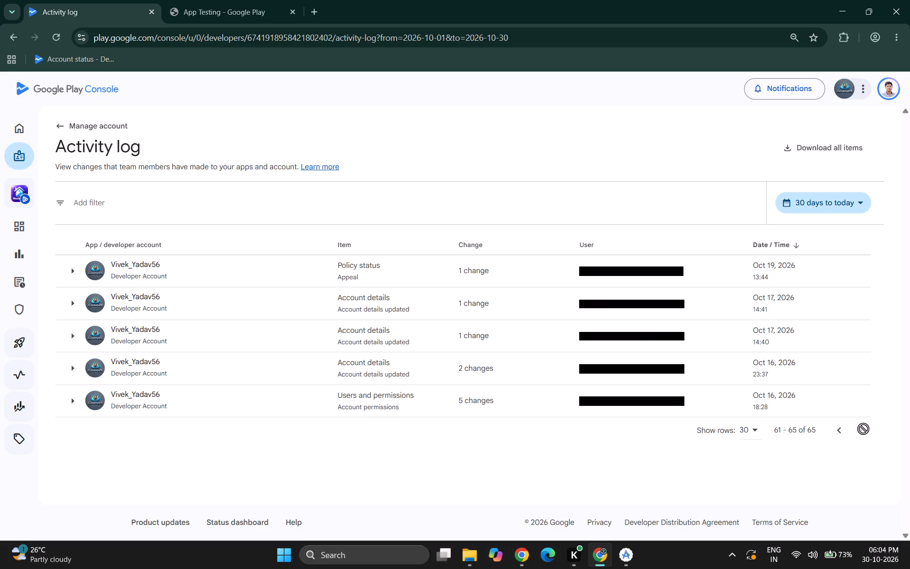
click(863, 432)
scroll(551, 407, up, 5)
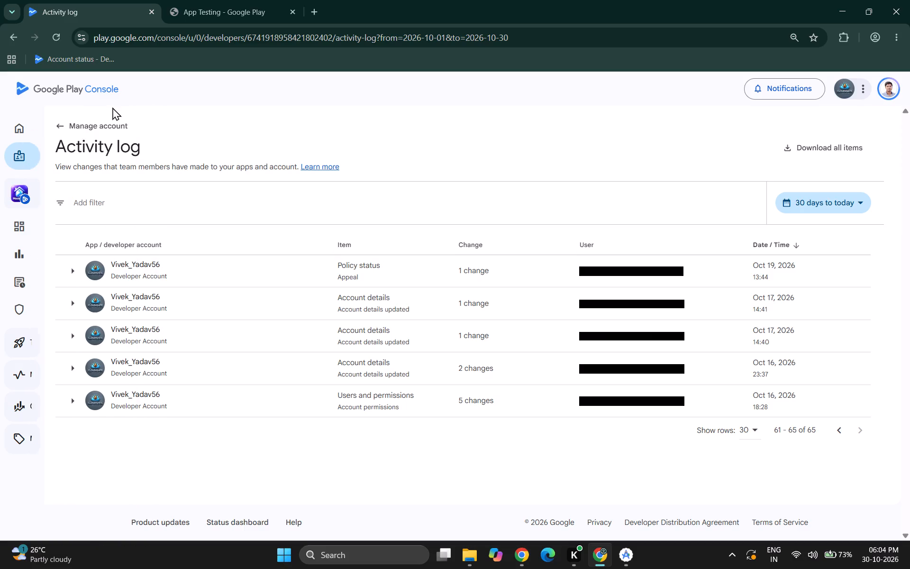
click(57, 134)
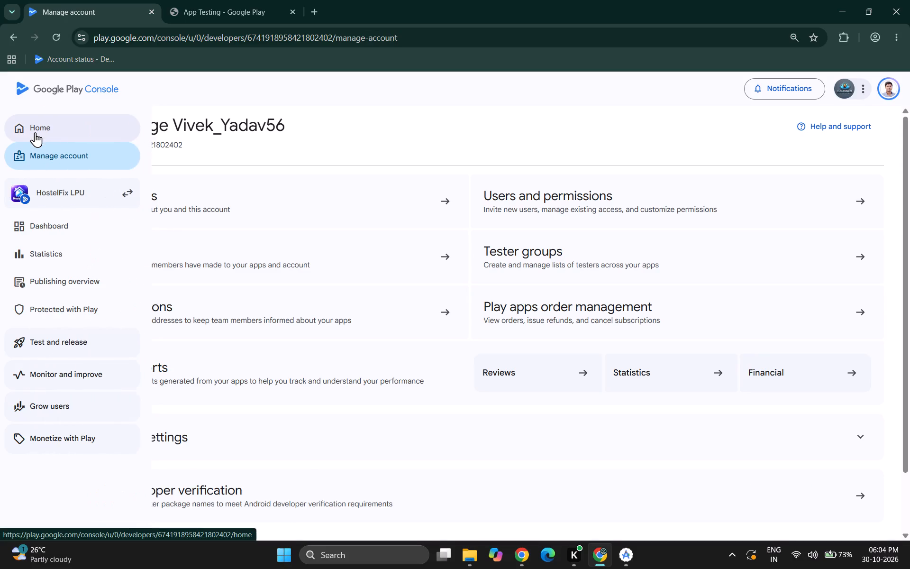
Reload the internal test joining page, try its link in a separate tab, and return to the developer account's home page.
click(35, 132)
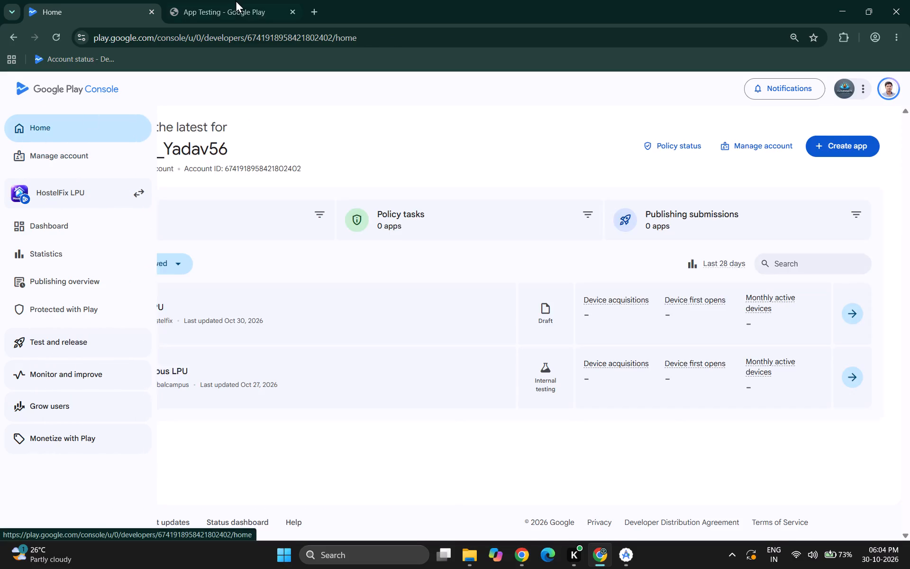
click(239, 0)
click(52, 36)
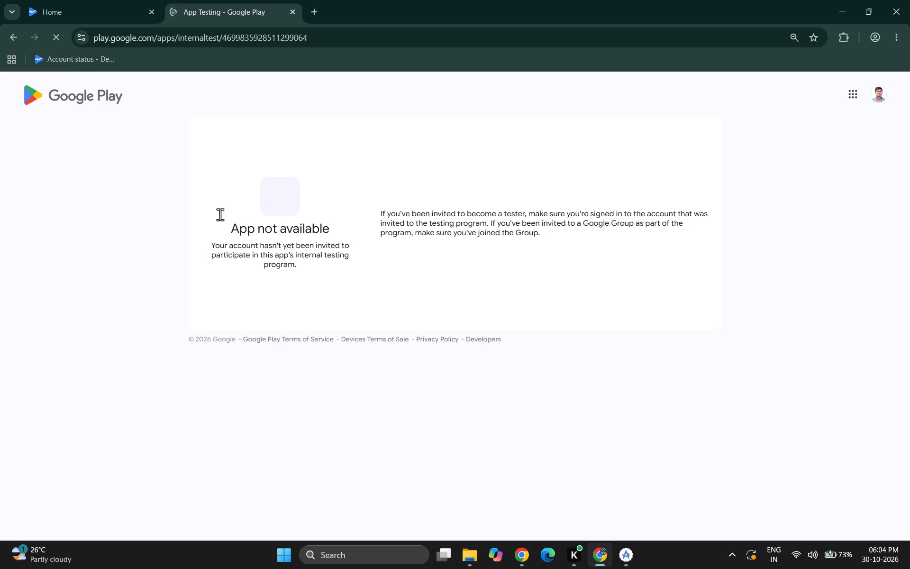
click(54, 30)
click(54, 30)
click(319, 1)
key(ctrl+v)
key(Return)
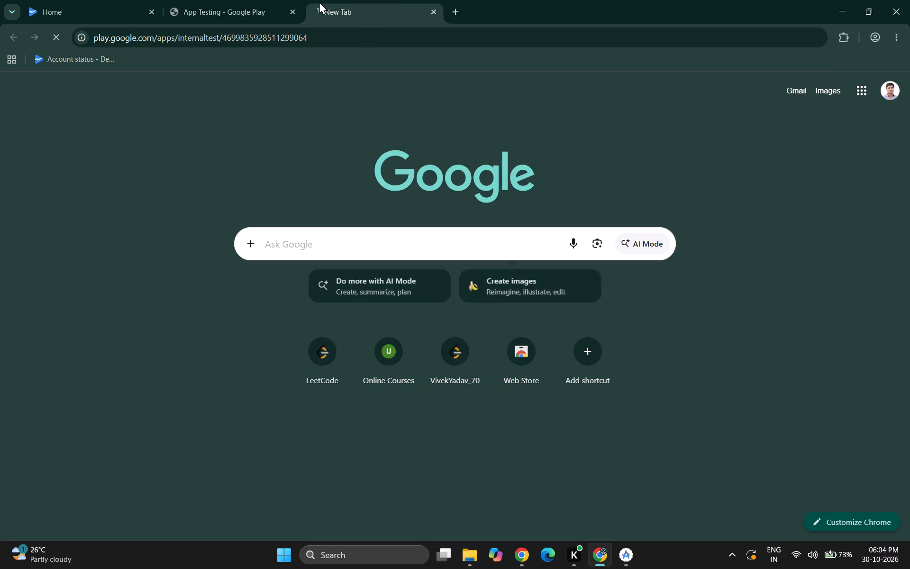
click(295, 12)
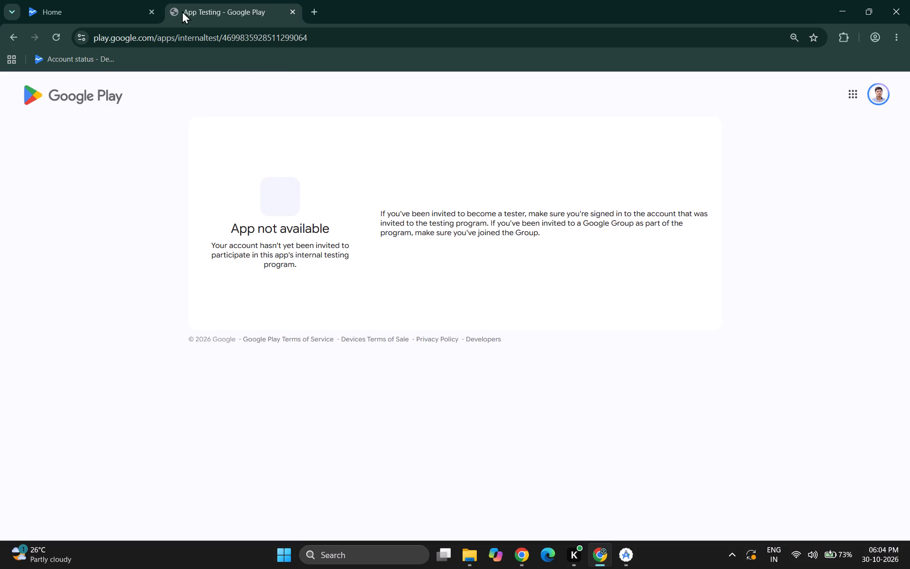
click(148, 0)
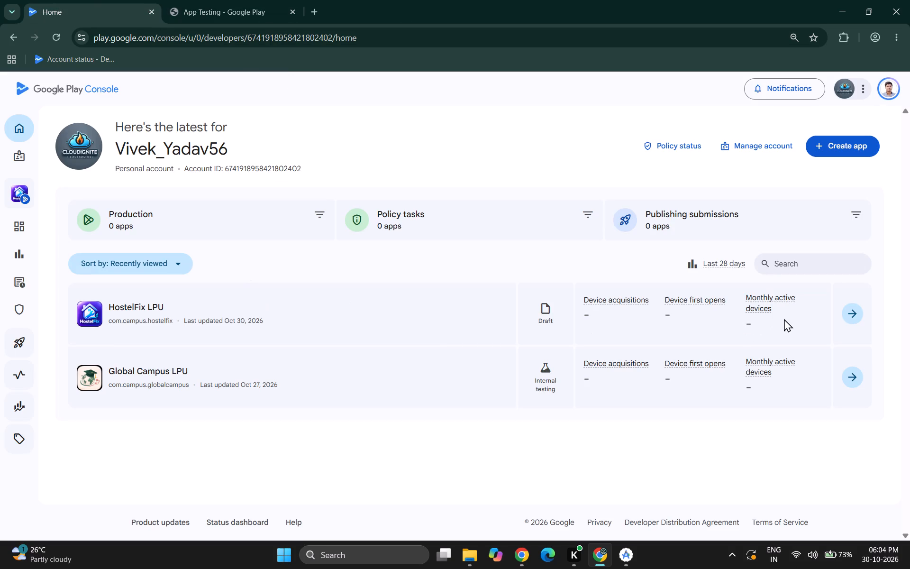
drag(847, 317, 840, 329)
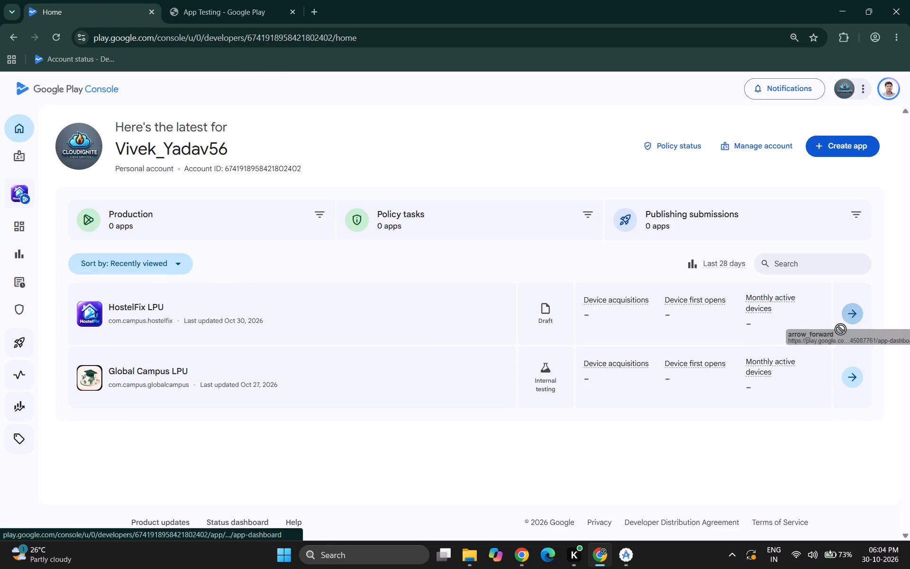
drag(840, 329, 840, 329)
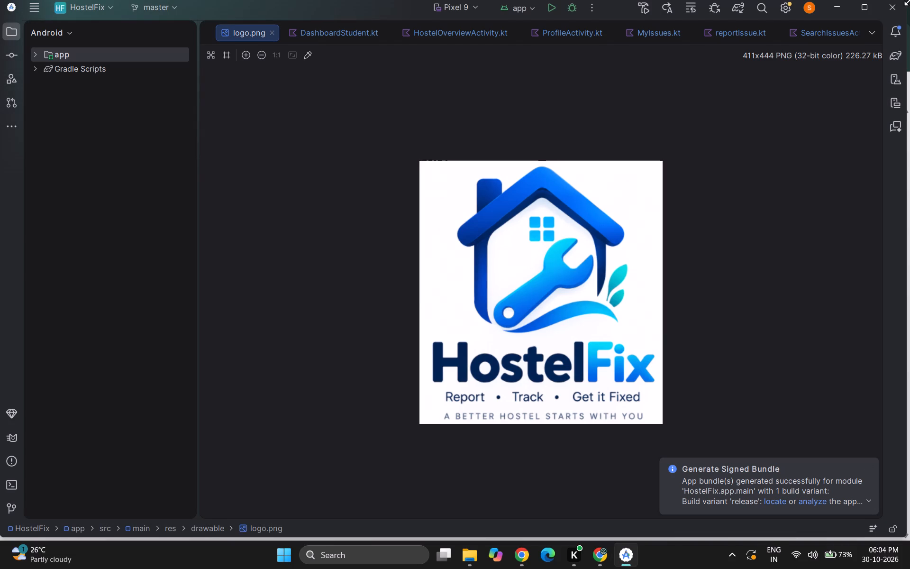
Switch to Android Studio and exit it, closing the HostelFix project.
click(909, 0)
click(898, 10)
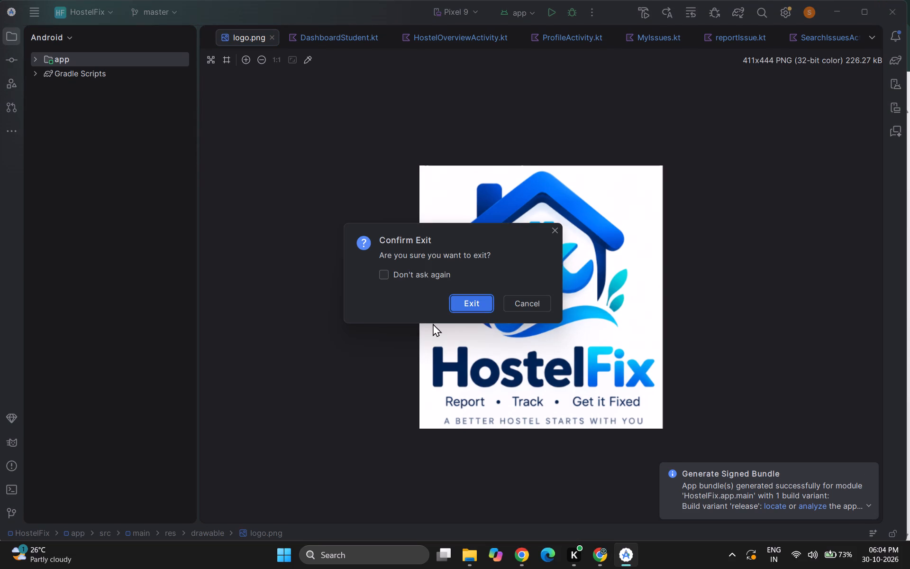
click(482, 292)
click(475, 303)
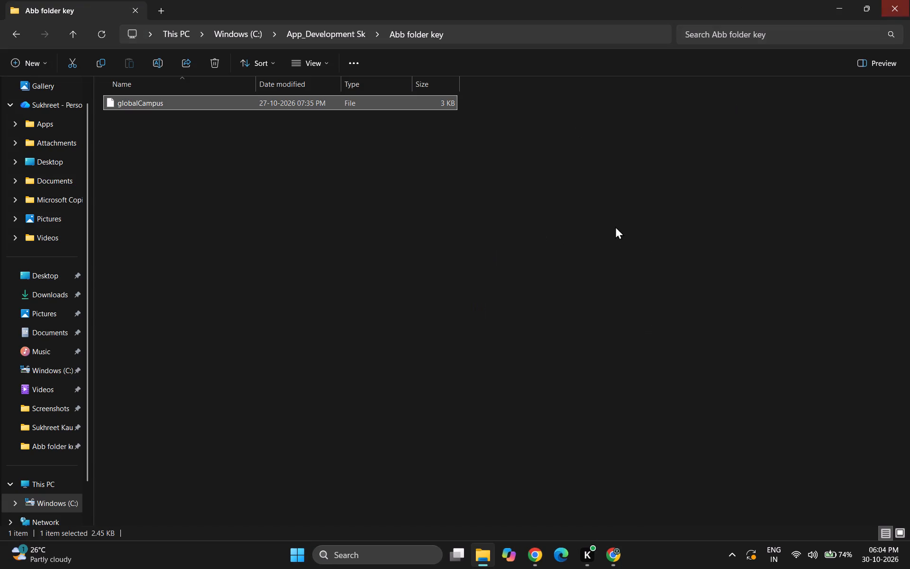
Close the File Explorer window showing the Abb folder key folder.
click(909, 0)
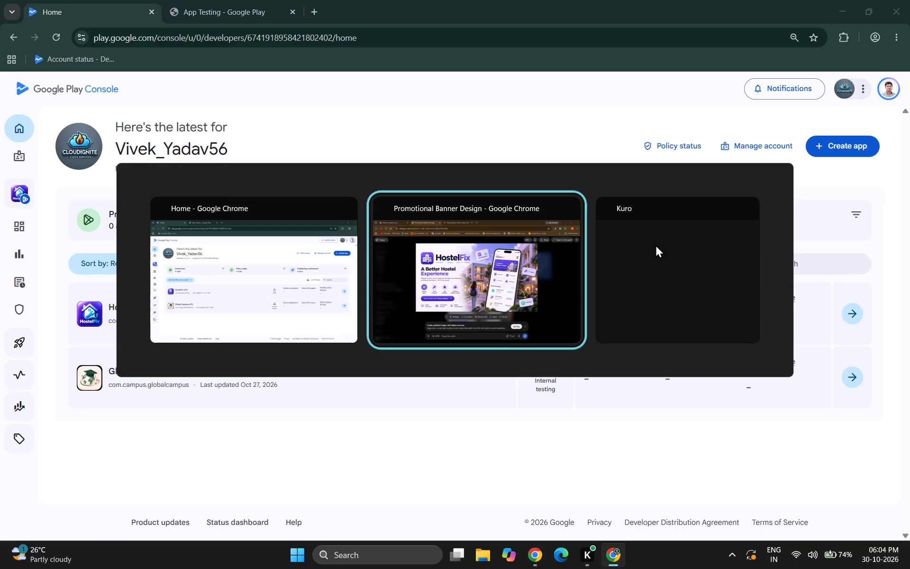
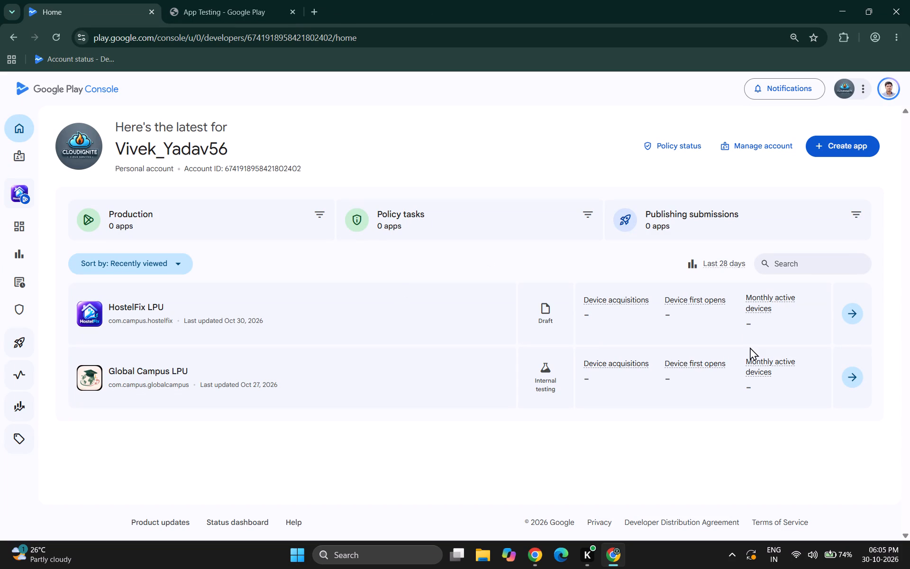
Open the internal testing track of the HostelFix LPU app from the developer account's home page.
double_click(866, 305)
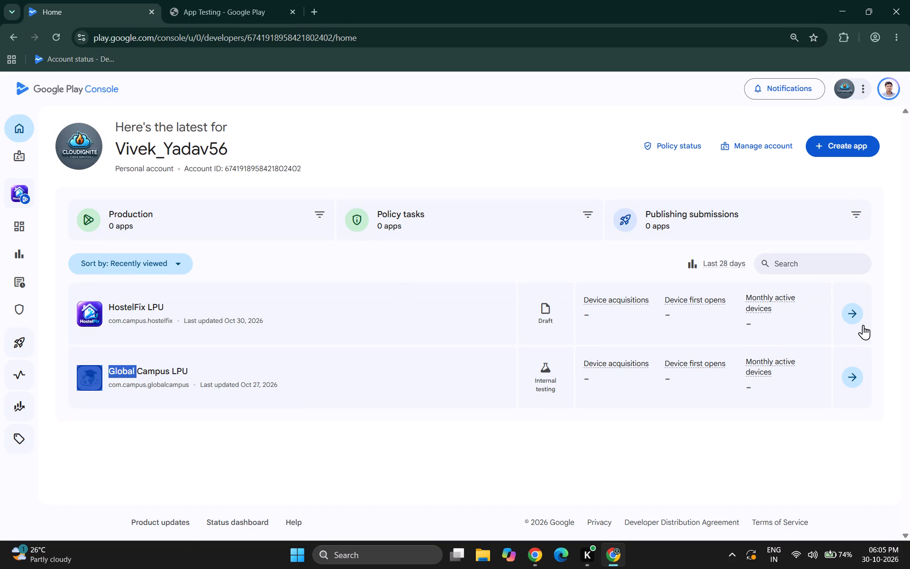
click(863, 324)
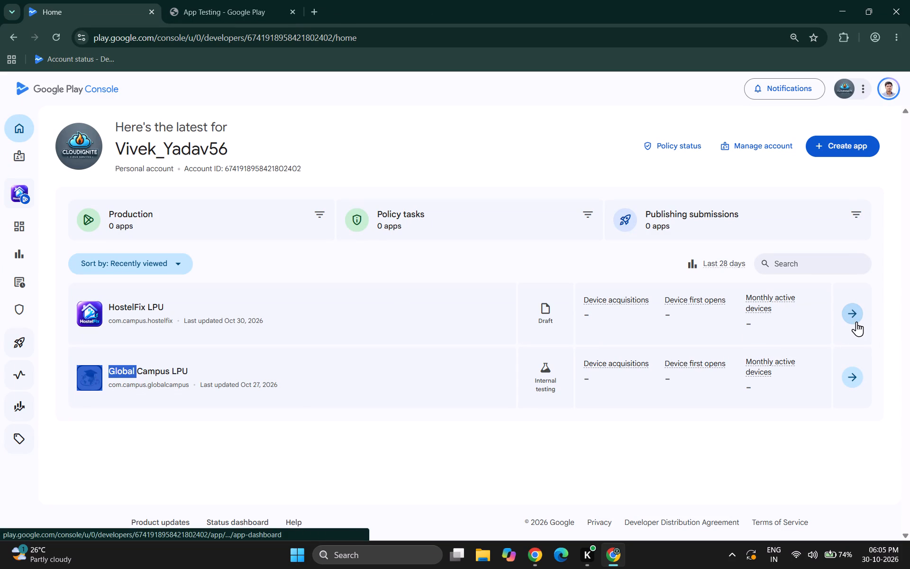
click(856, 321)
click(415, 300)
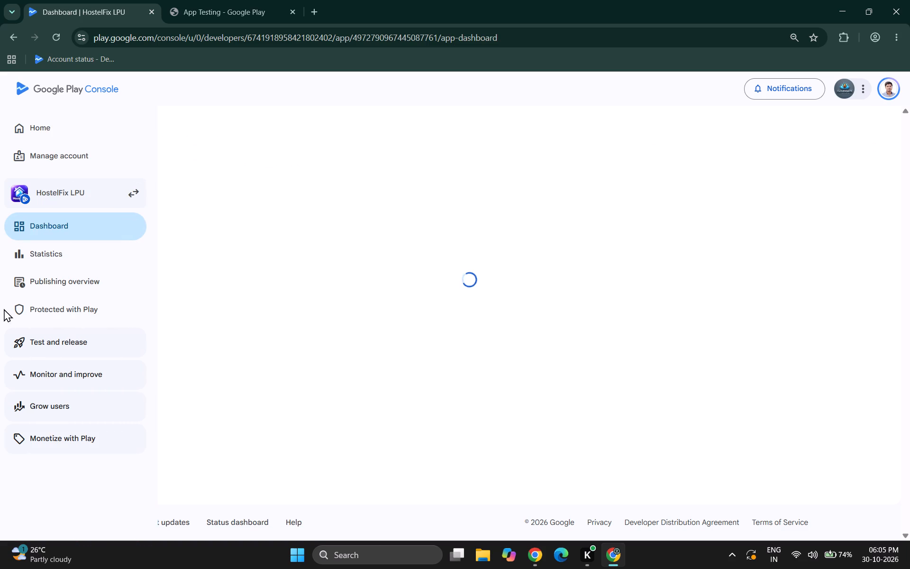
click(45, 352)
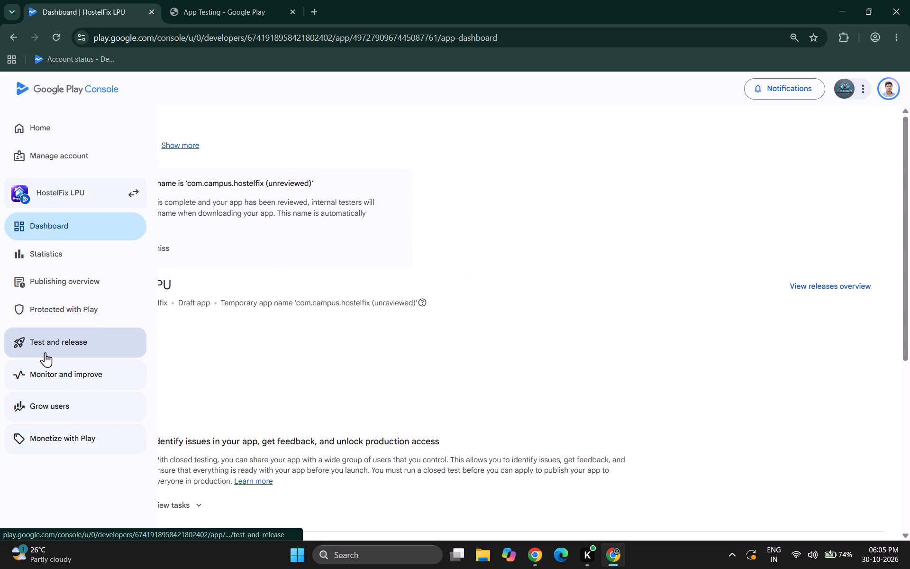
scroll(55, 434, down, 1)
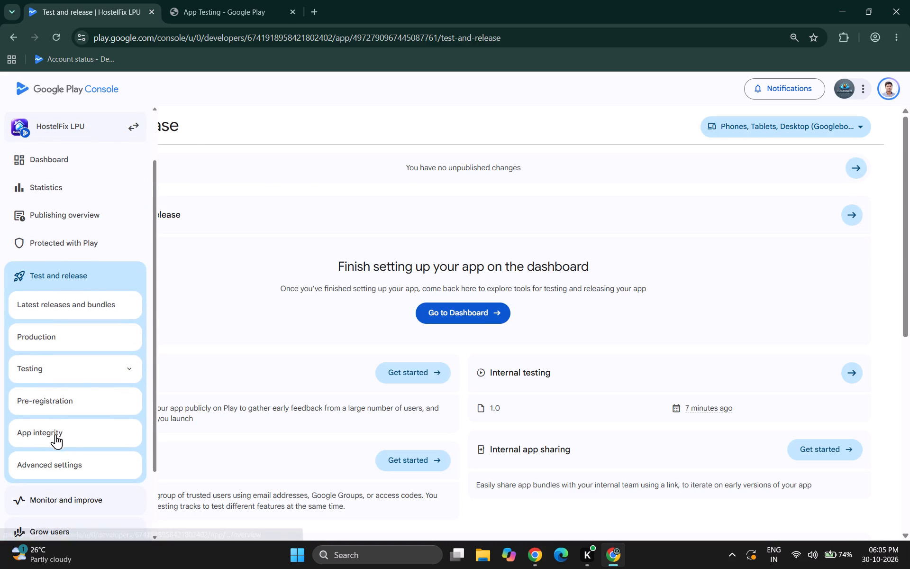
click(89, 380)
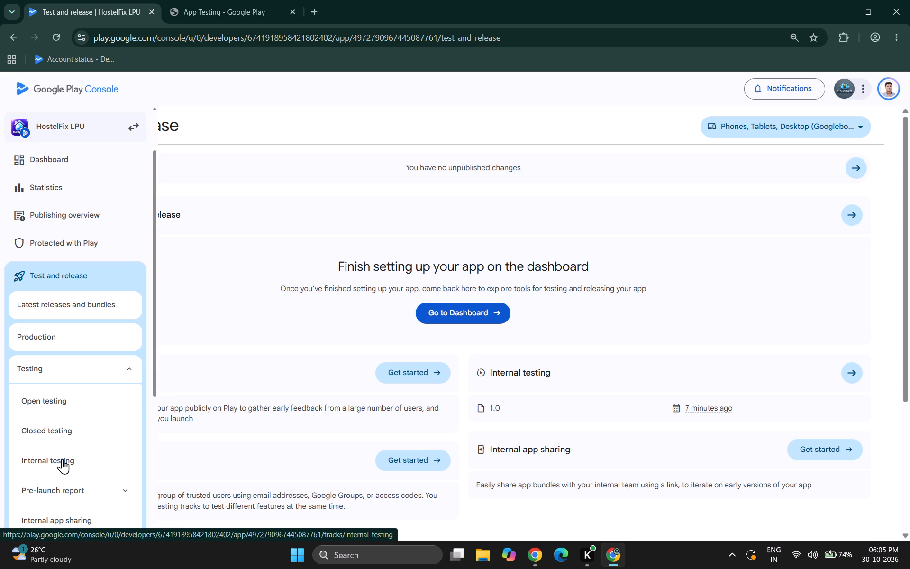
click(62, 459)
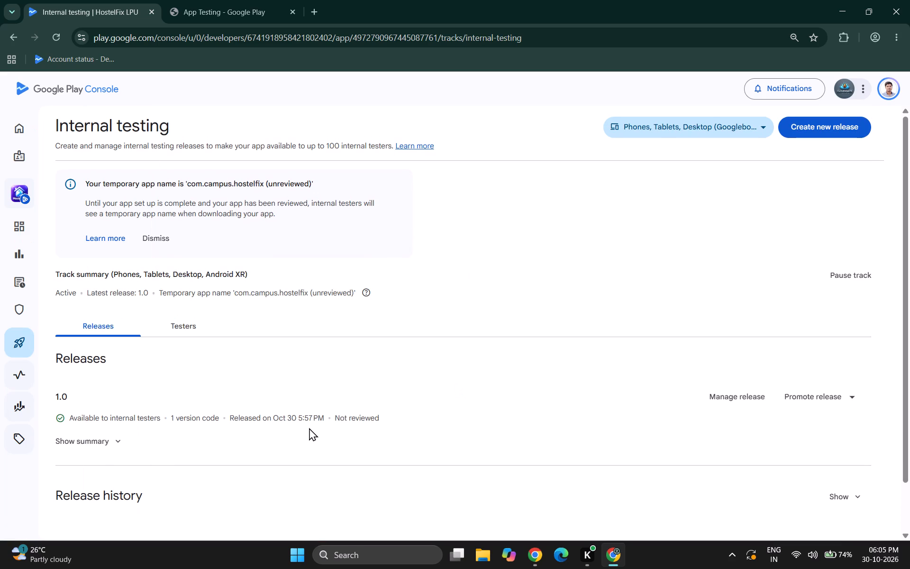
Copy the web joining link from the internal test's tester settings and load it in the existing App Testing tab.
scroll(211, 329, down, 3)
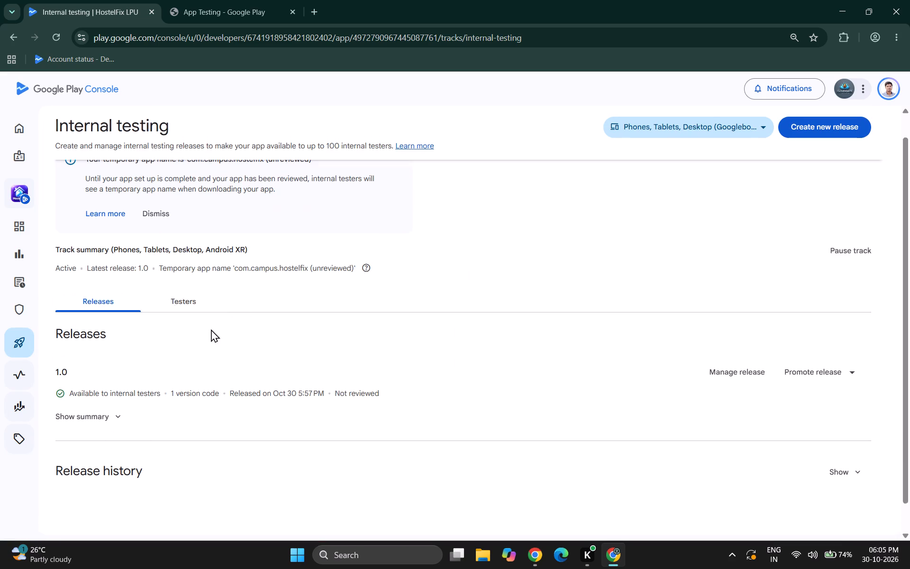
scroll(211, 329, down, 1)
click(187, 281)
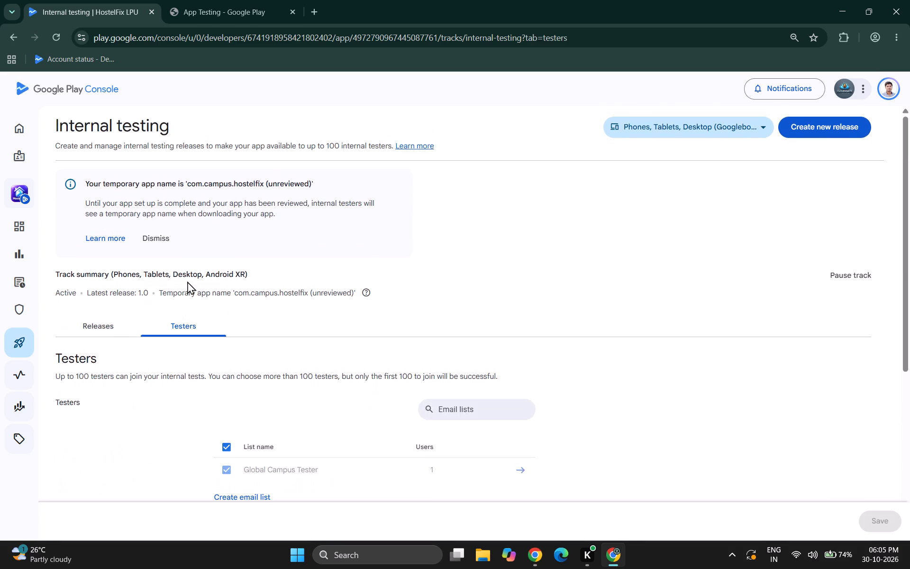
scroll(187, 281, down, 5)
scroll(245, 336, up, 1)
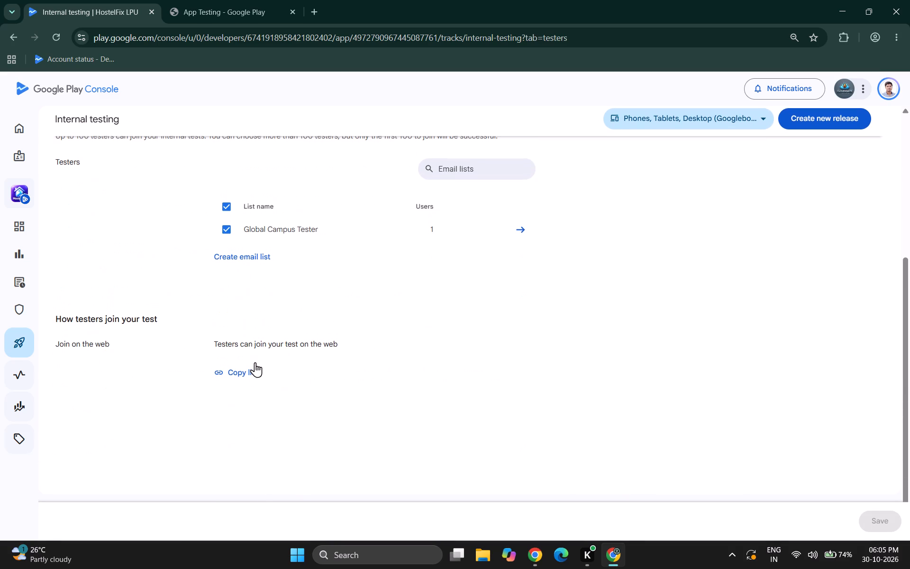
click(255, 362)
click(256, 0)
click(258, 38)
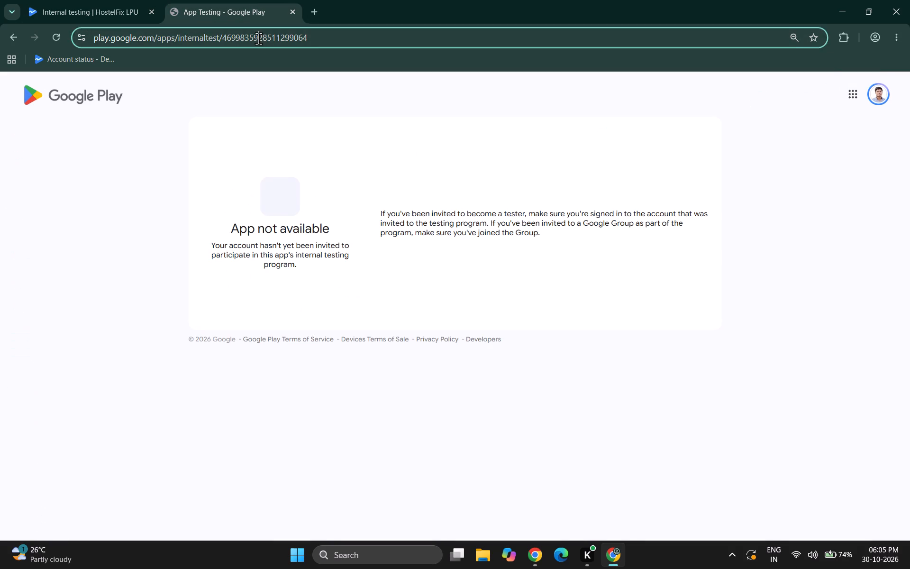
key(ctrl+v)
key(Return)
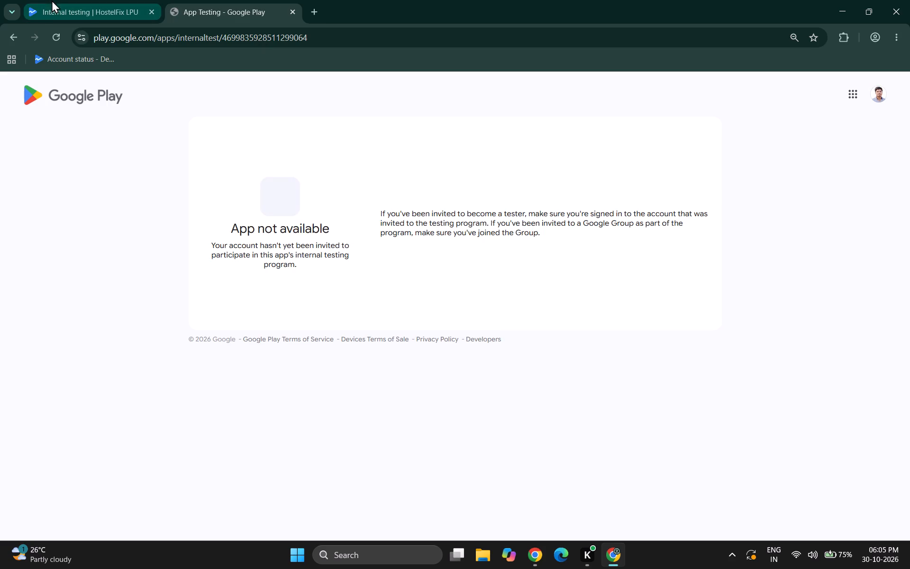
Reload the internal test joining page repeatedly to check whether the tester account has access to the app.
click(53, 25)
click(54, 28)
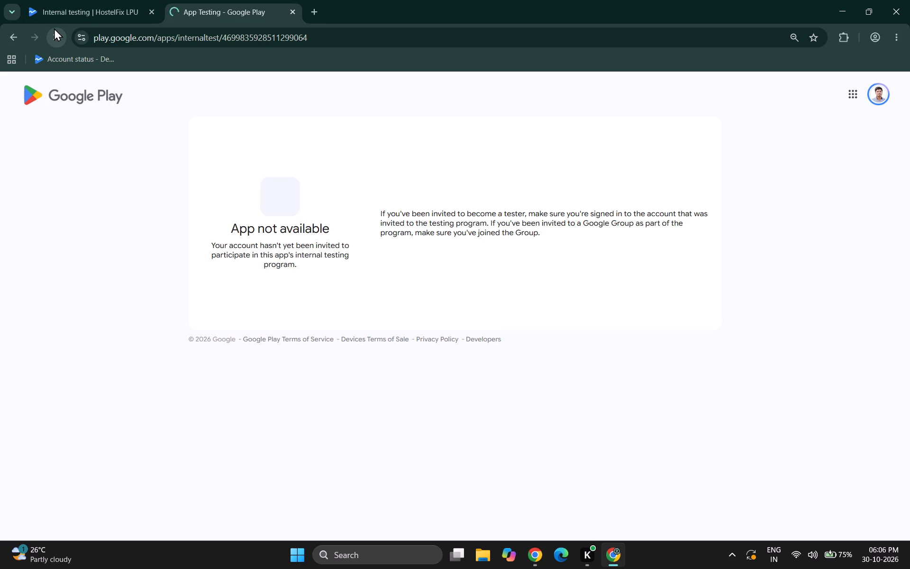
double_click(54, 28)
triple_click(54, 42)
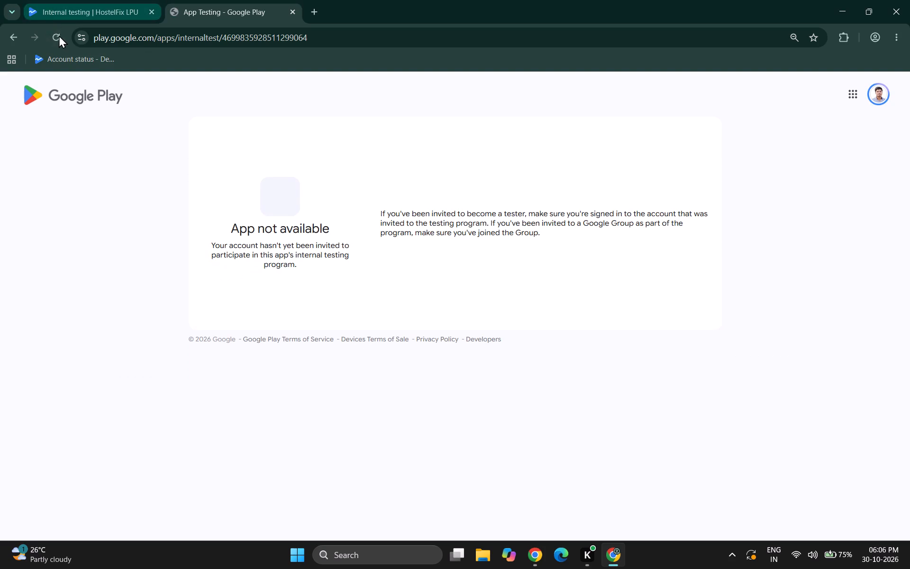
click(59, 37)
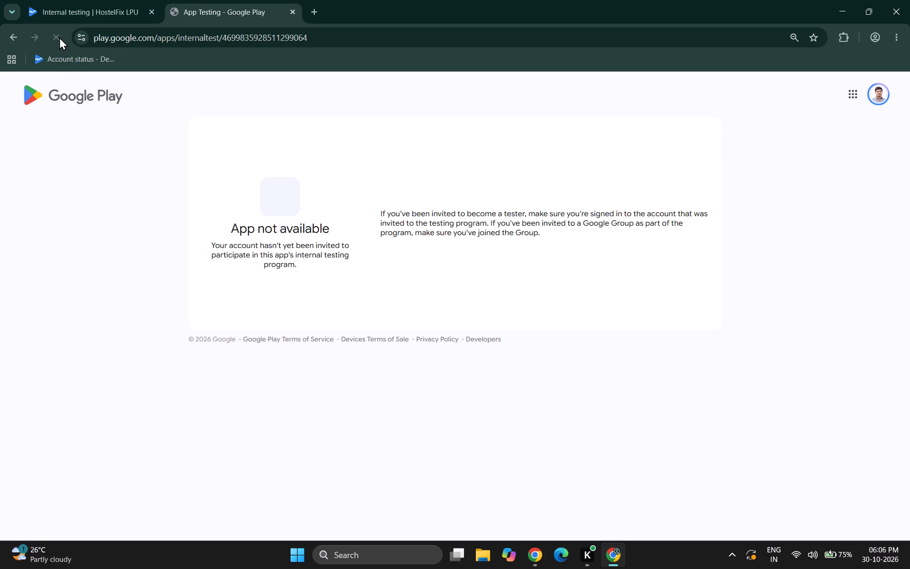
triple_click(59, 37)
double_click(59, 37)
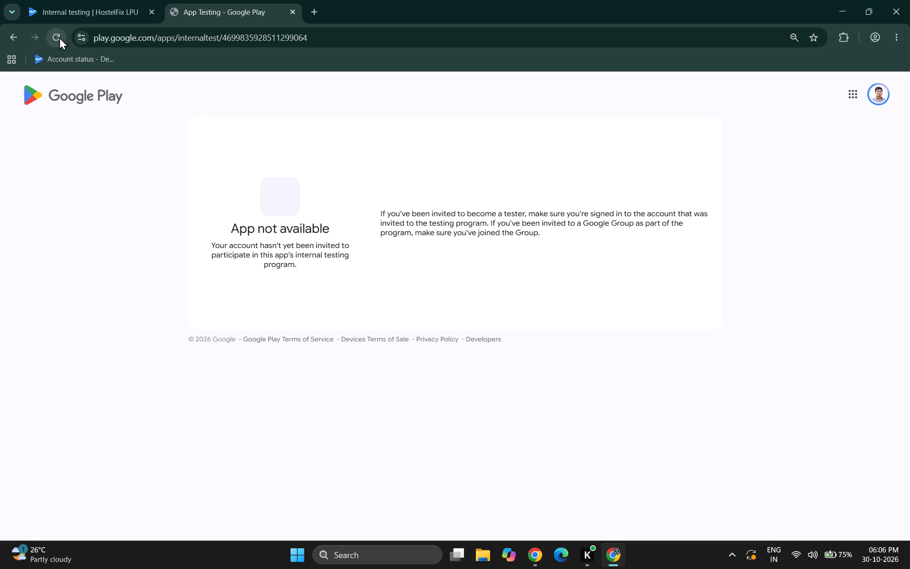
click(59, 37)
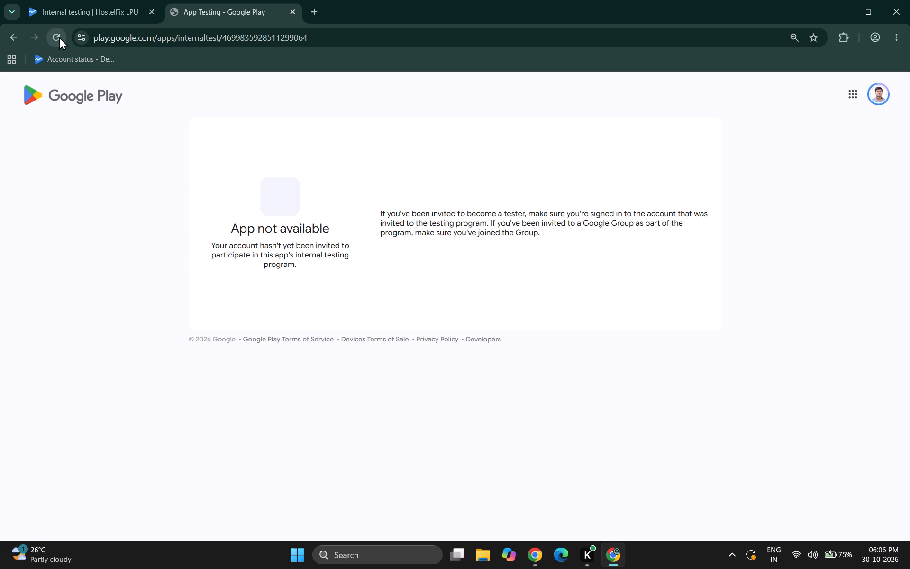
click(59, 37)
double_click(59, 37)
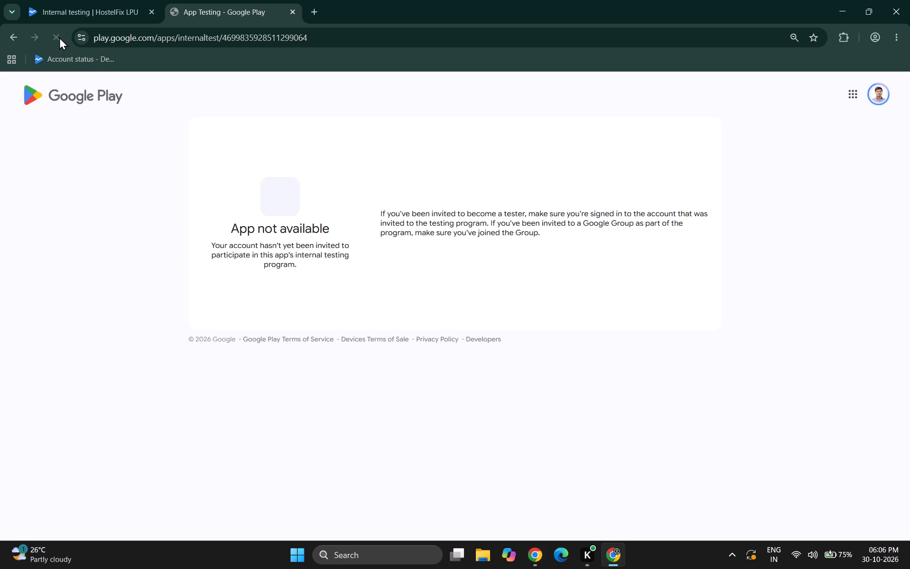
click(59, 37)
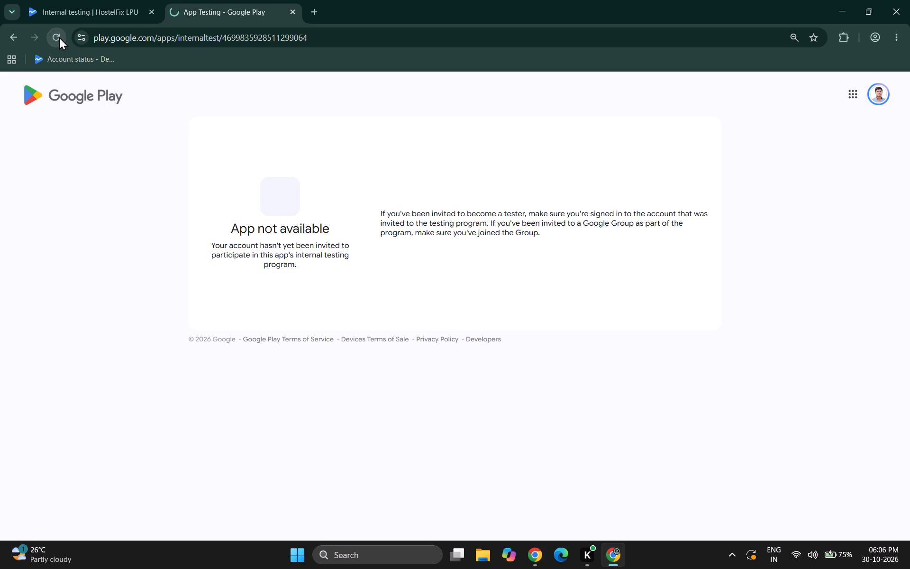